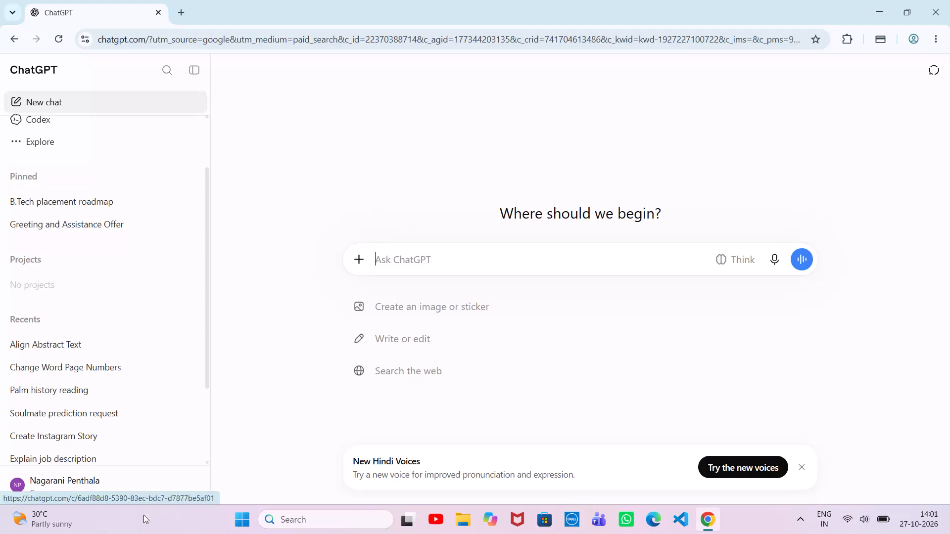
Open the recent Word document "final doc 1" from File Explorer.
click(455, 519)
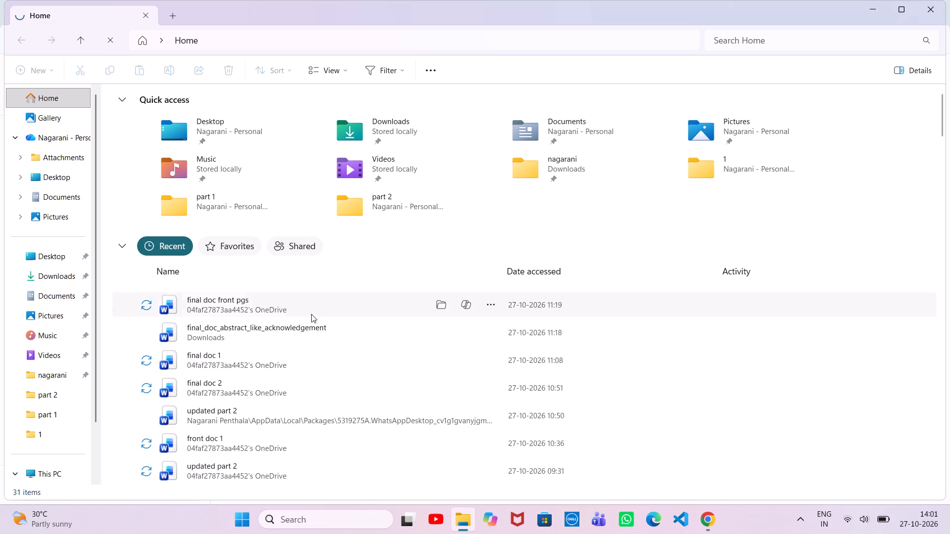
double_click(305, 369)
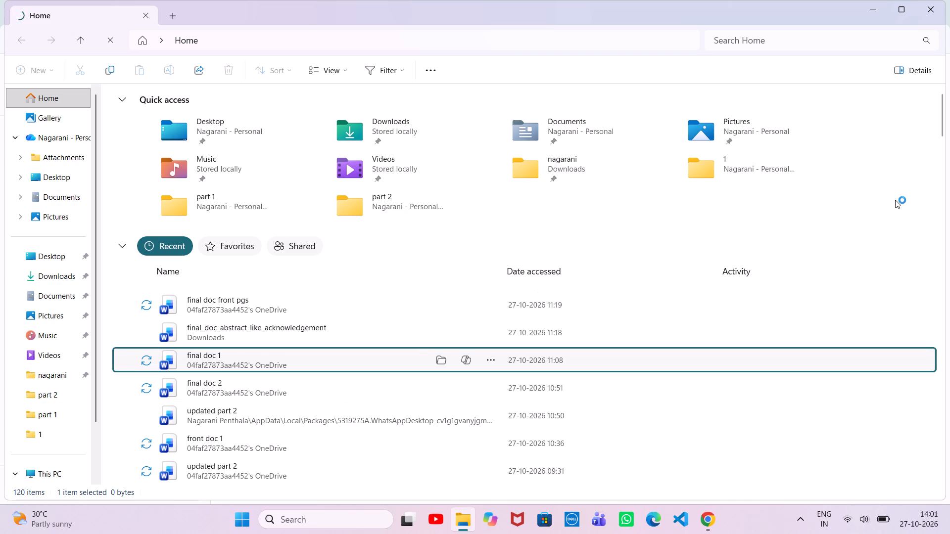
Close the File Explorer window and the Chrome window showing ChatGPT.
click(931, 12)
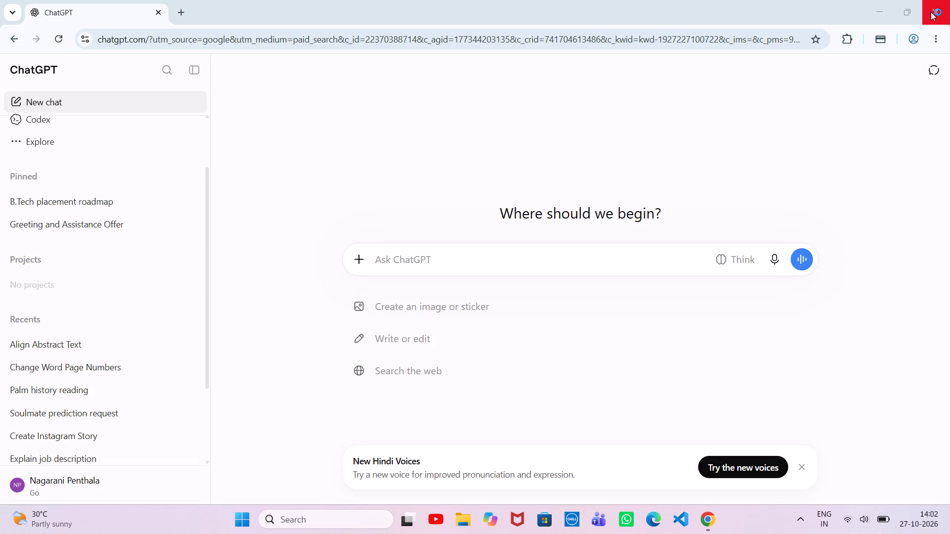
click(931, 12)
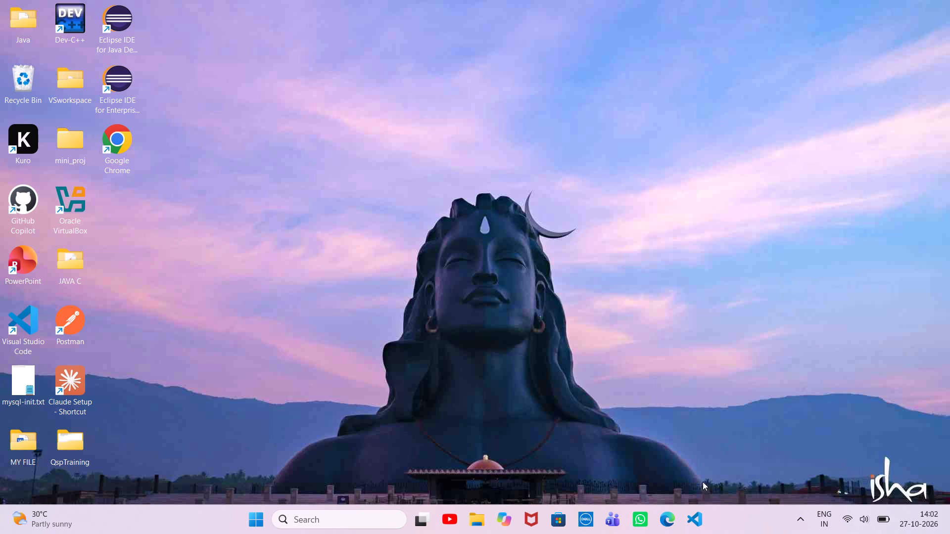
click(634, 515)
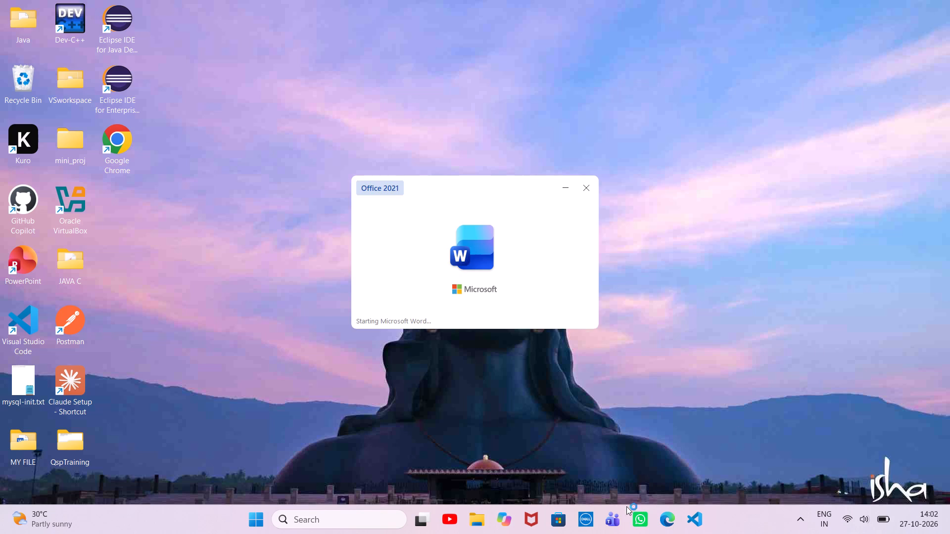
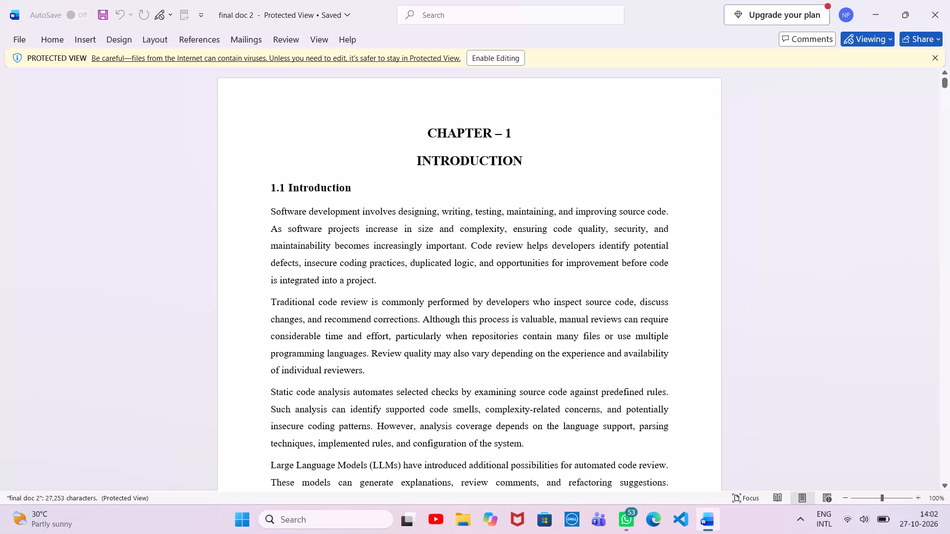
Enable editing for the protected document "final doc 2".
click(517, 60)
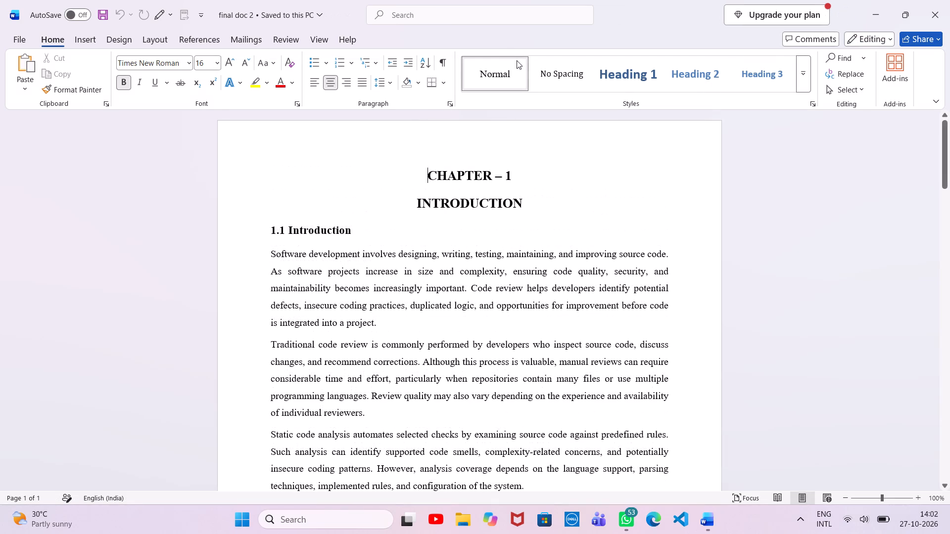
Select the body paragraphs under heading 1.1 Introduction, from "Software development involves" through the last line of that page.
scroll(556, 217, down, 1)
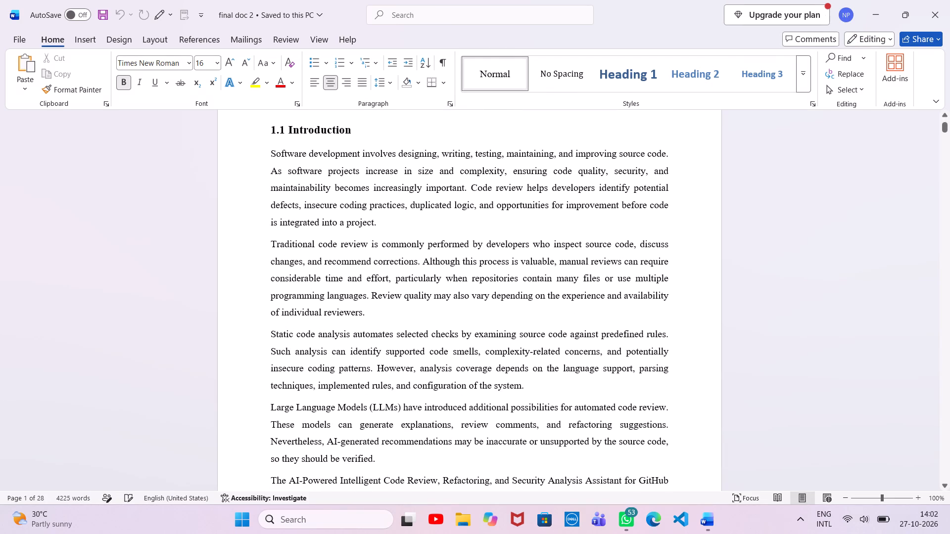
drag(268, 148, 336, 480)
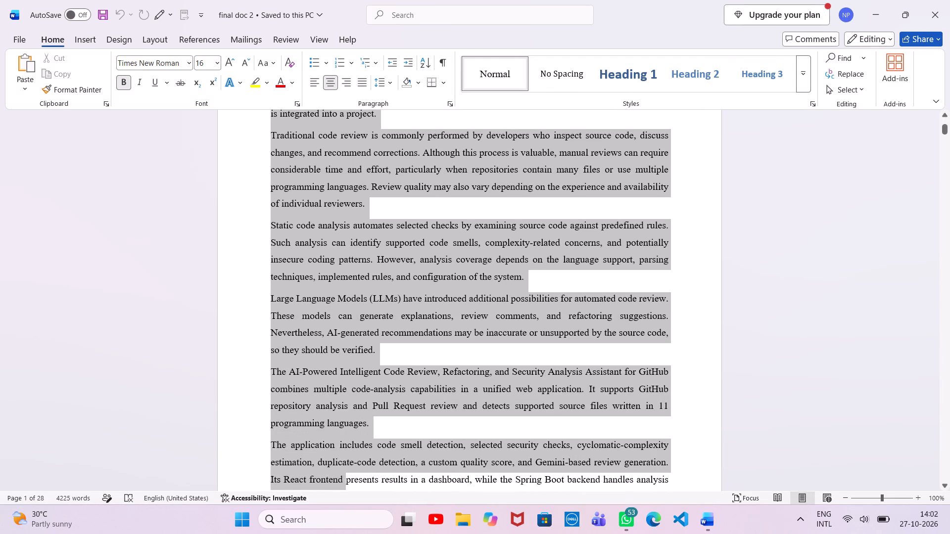
drag(336, 480, 485, 444)
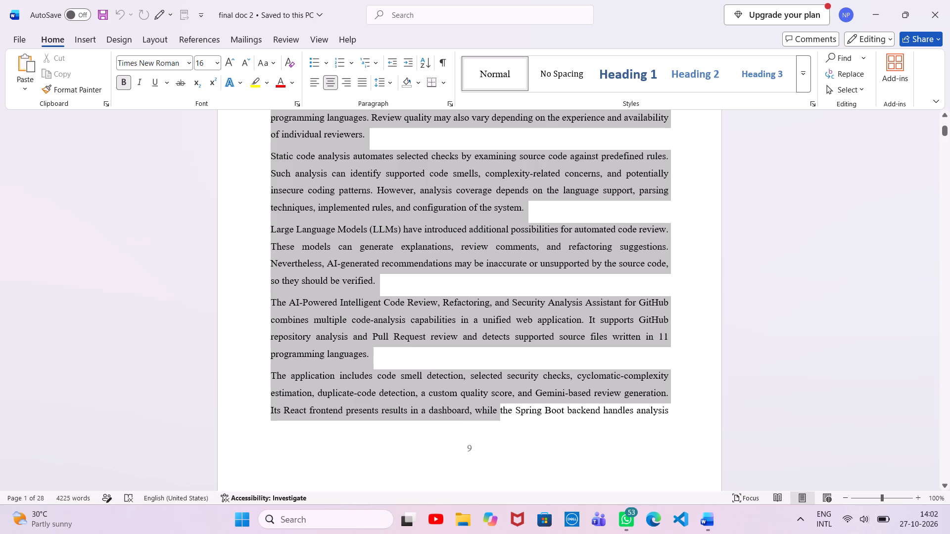
drag(485, 444, 660, 434)
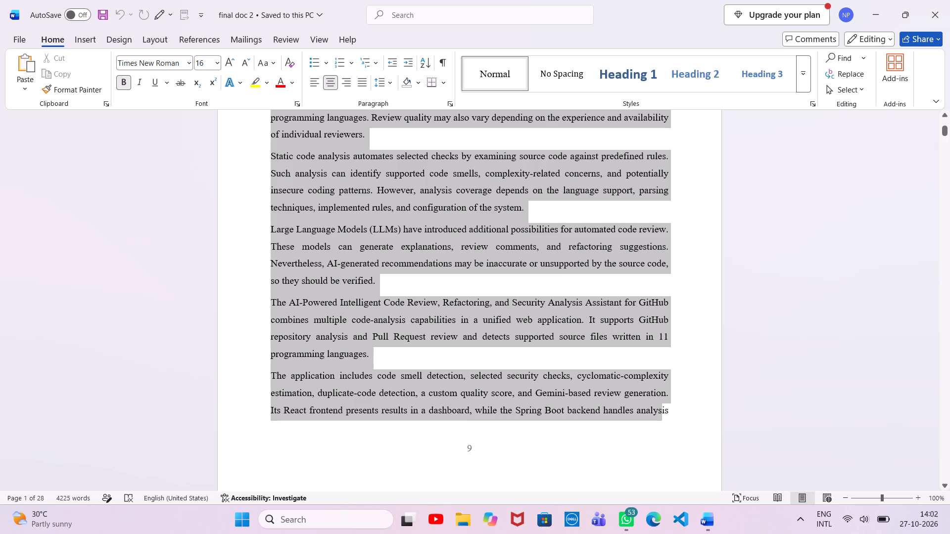
drag(660, 434, 712, 435)
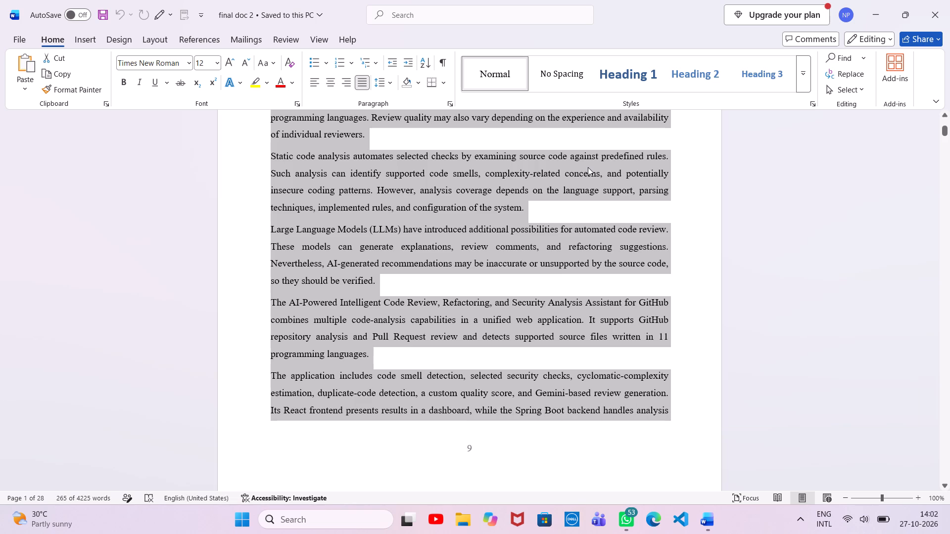
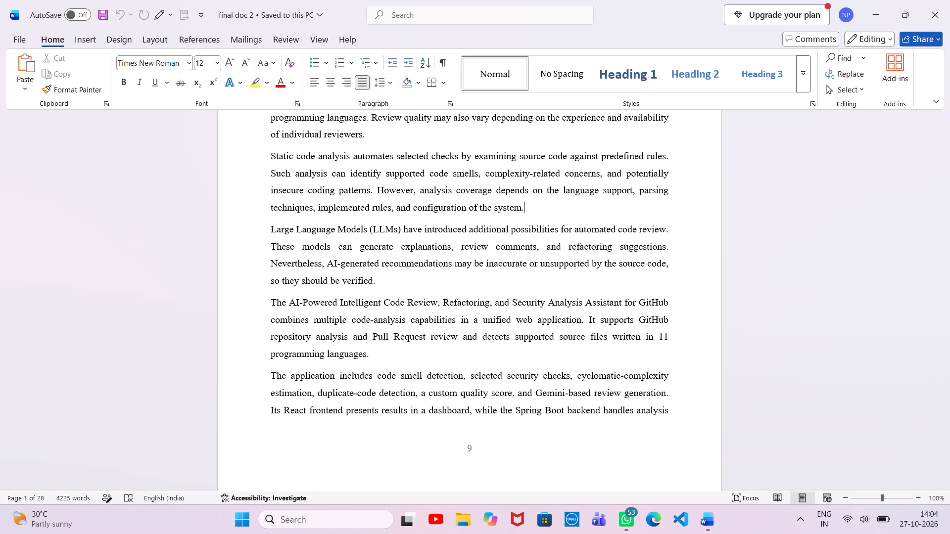
Select the three body paragraphs under heading 1.4 Goal of the Project to examine them, and clear the selection.
scroll(794, 218, down, 3)
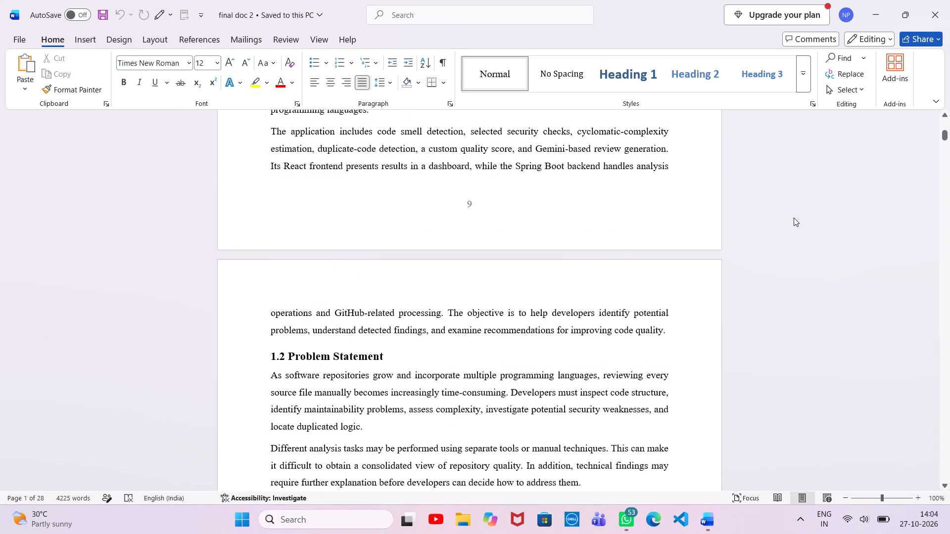
scroll(794, 218, down, 5)
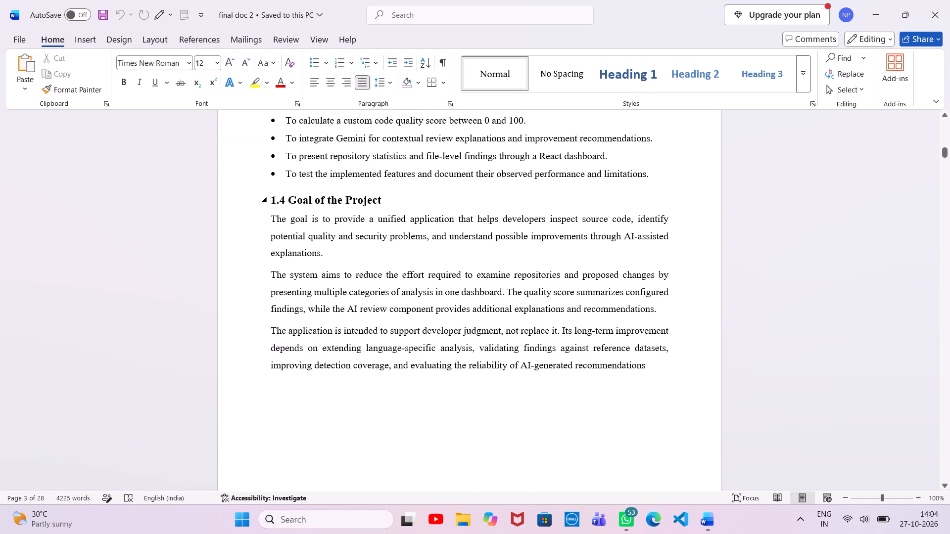
drag(270, 214, 568, 410)
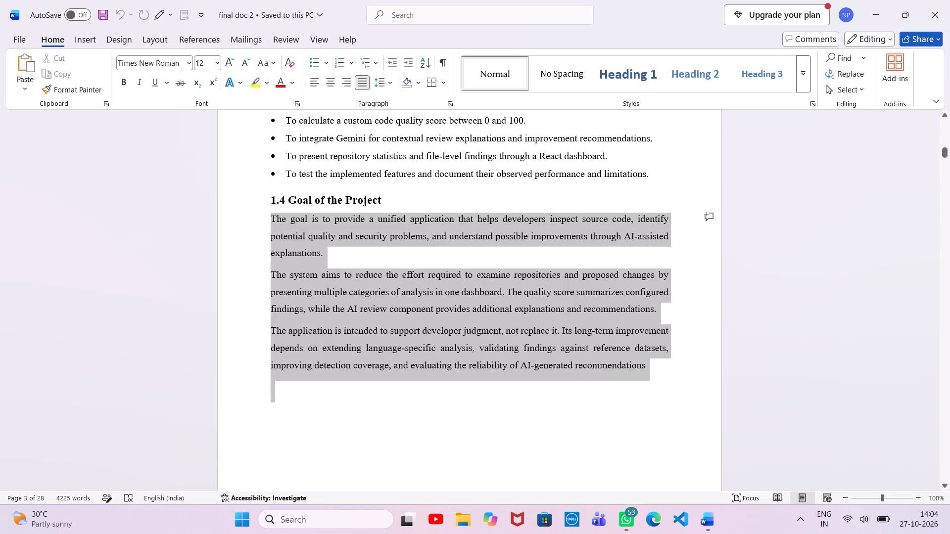
click(840, 259)
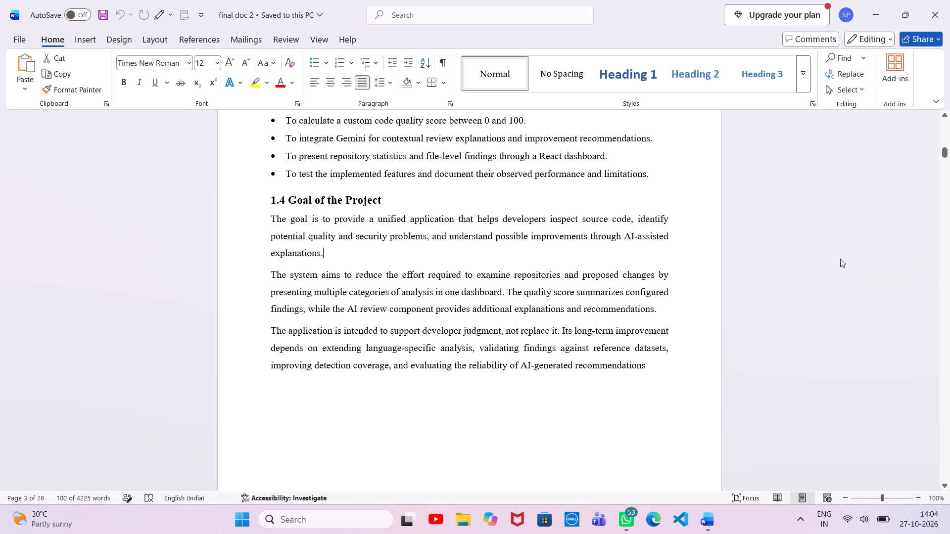
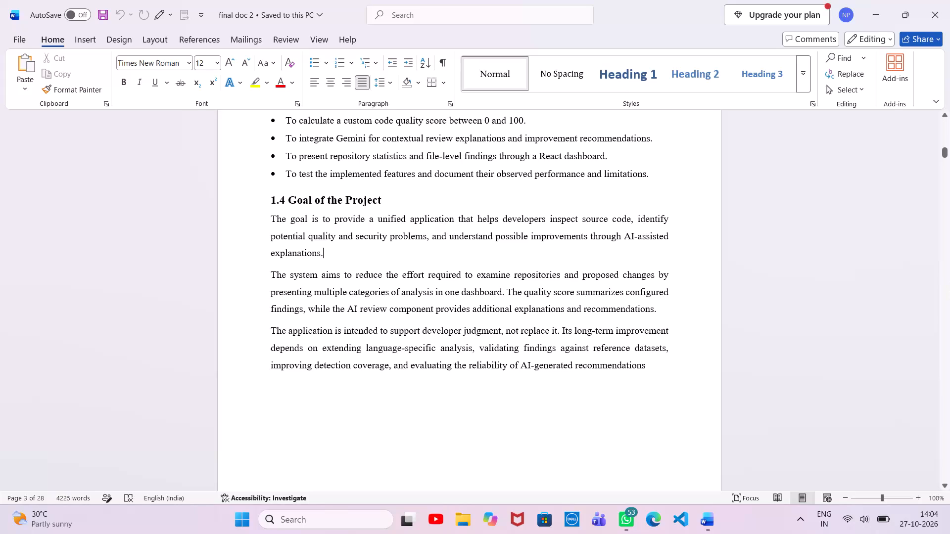
Skim the rest of the report from the end of Chapter 1 through to the Appendix, and return to the Chapter 1 title.
scroll(814, 369, down, 16)
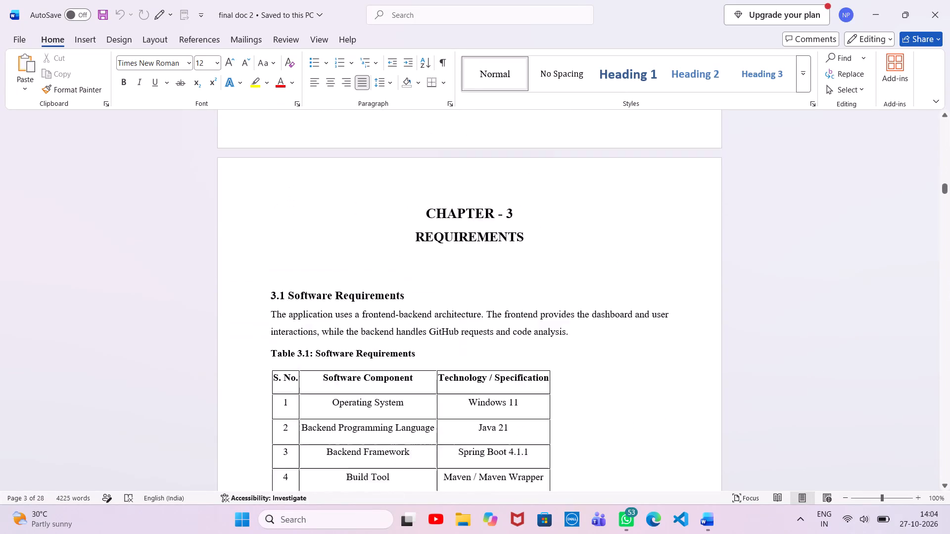
scroll(814, 369, down, 11)
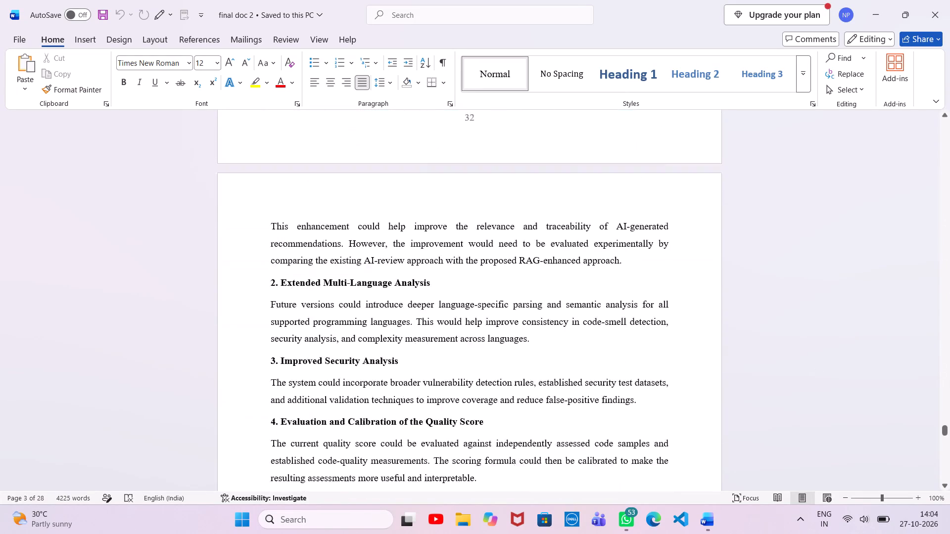
scroll(814, 369, down, 8)
scroll(814, 369, up, 5)
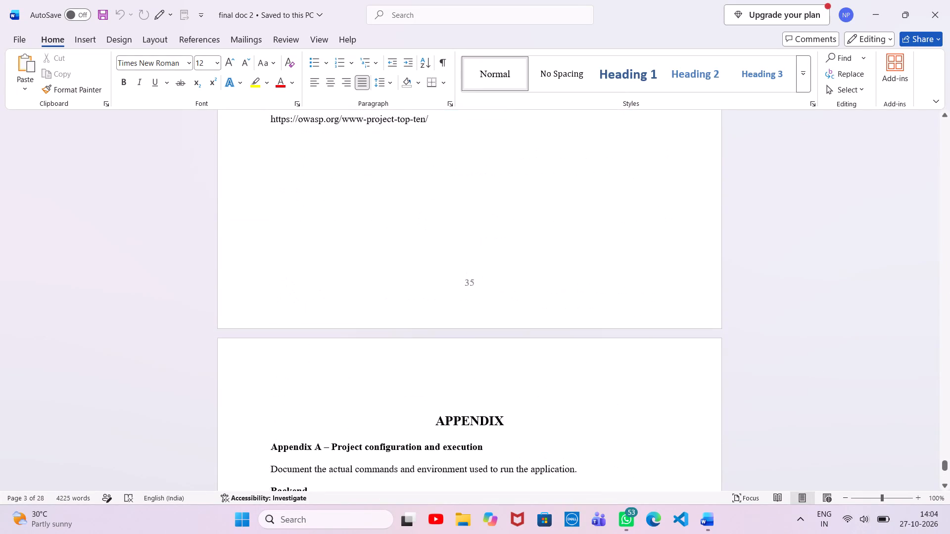
scroll(814, 369, up, 16)
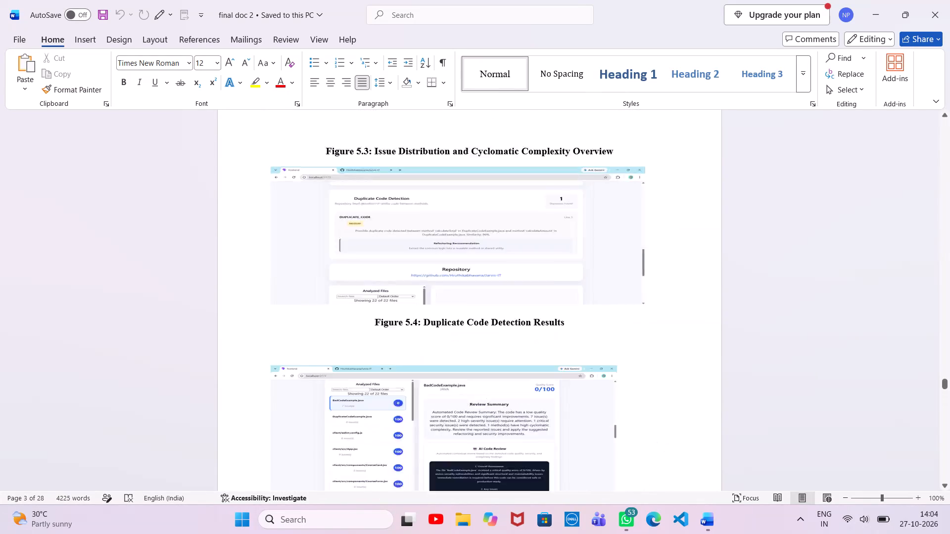
scroll(814, 369, up, 16)
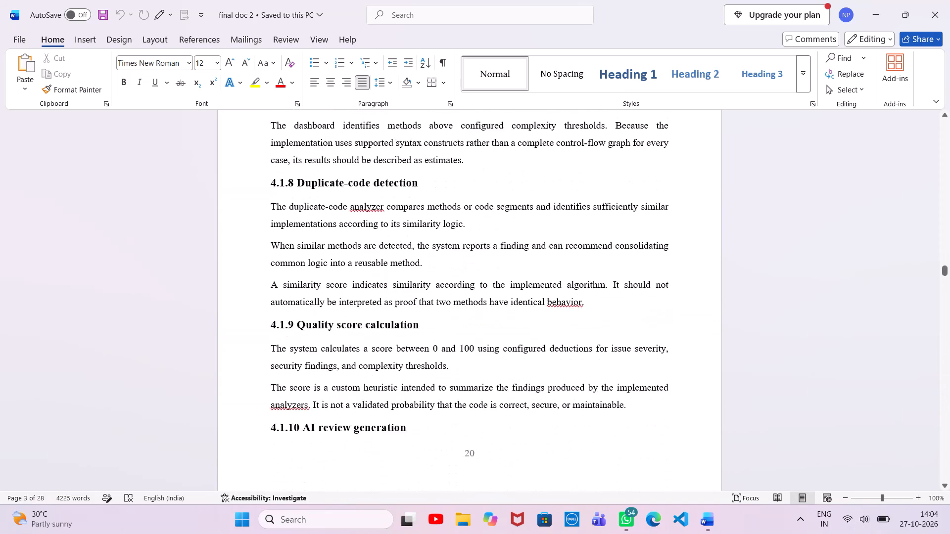
scroll(814, 369, up, 16)
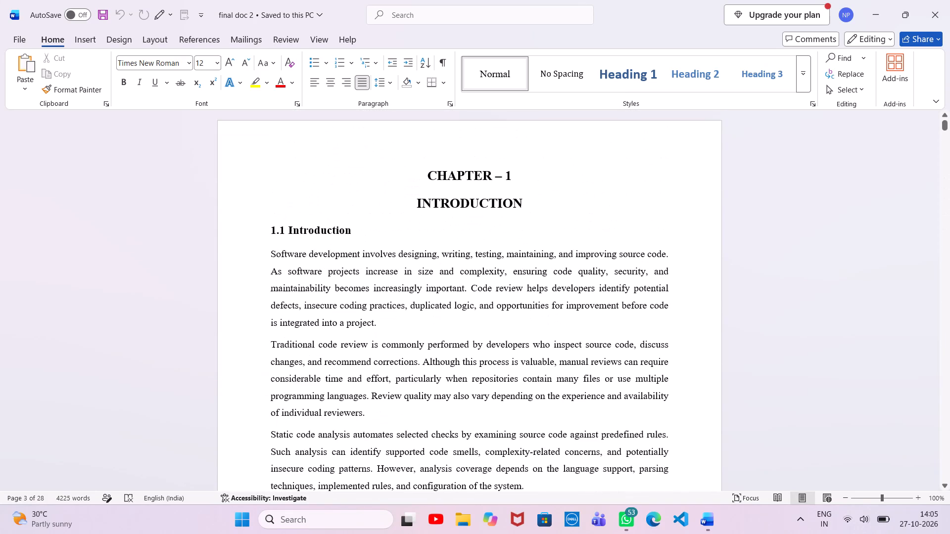
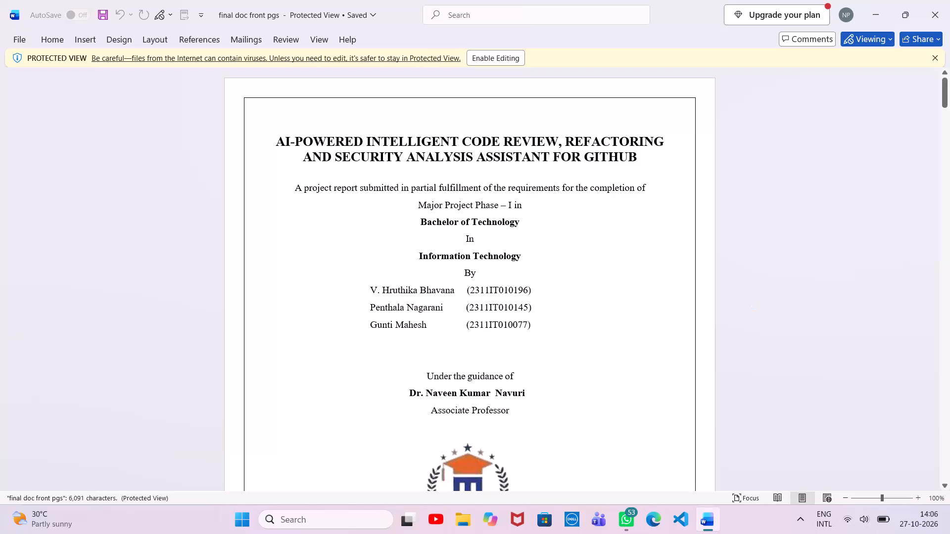
Skim the "final doc front pgs" document from the title page through the declaration to the List of Tables.
scroll(624, 298, down, 7)
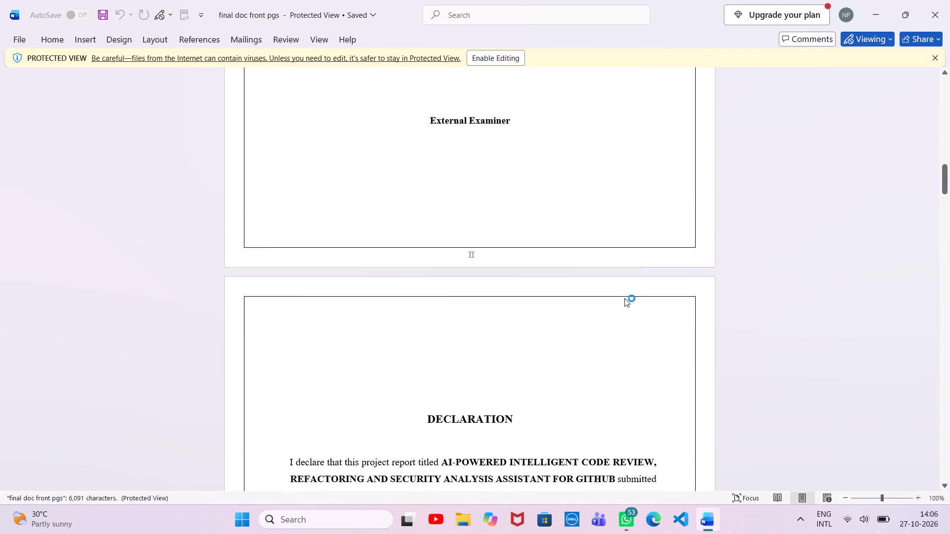
scroll(624, 298, down, 15)
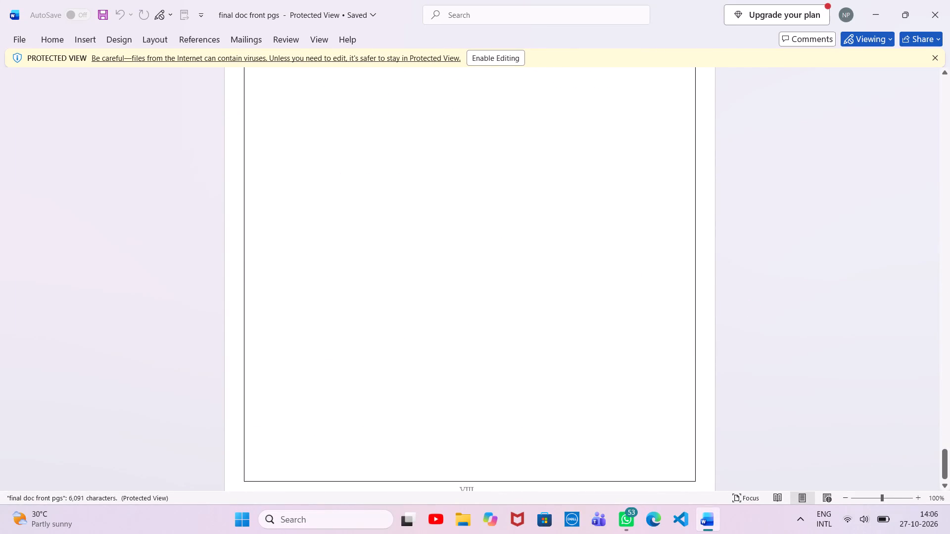
scroll(624, 298, down, 11)
scroll(624, 298, up, 3)
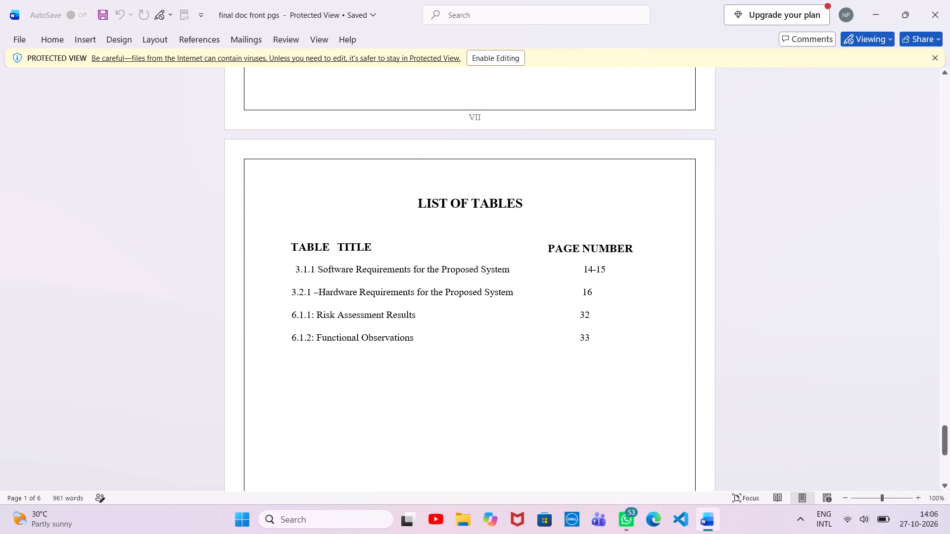
scroll(624, 298, up, 1)
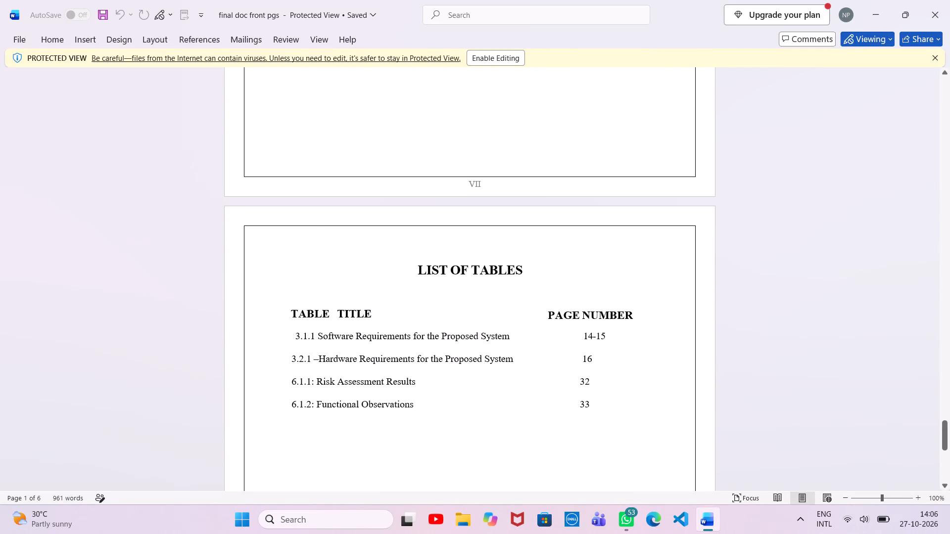
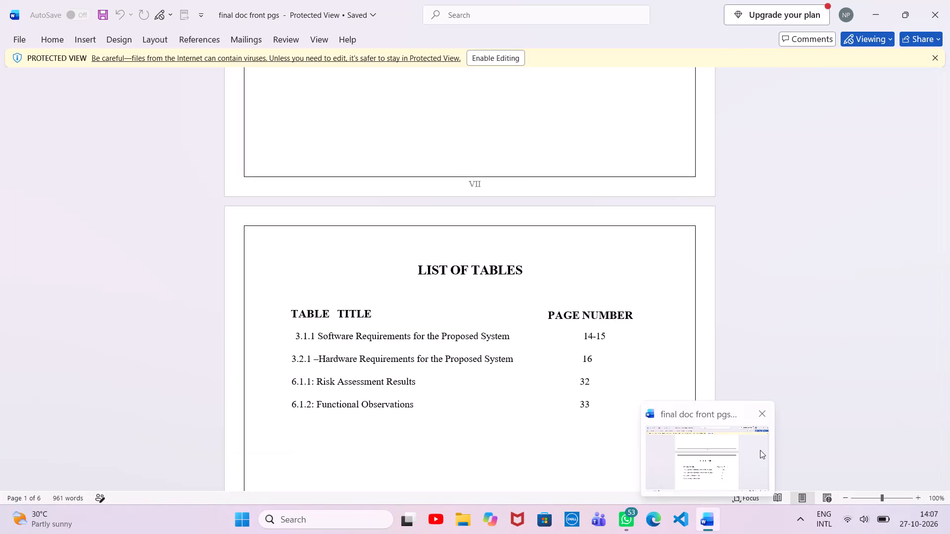
Go back to the List of Figures in the front pages document and review its figure titles and page numbers.
scroll(800, 237, up, 6)
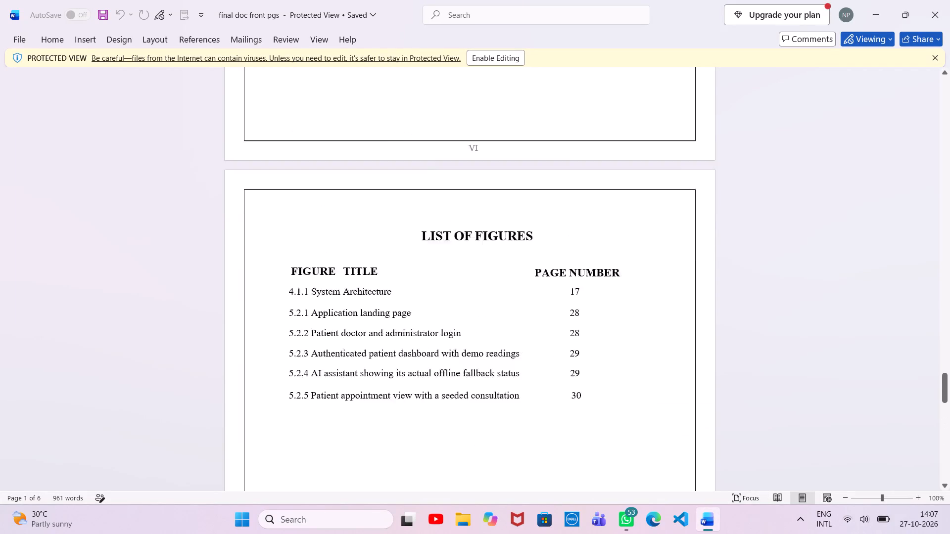
scroll(800, 237, down, 1)
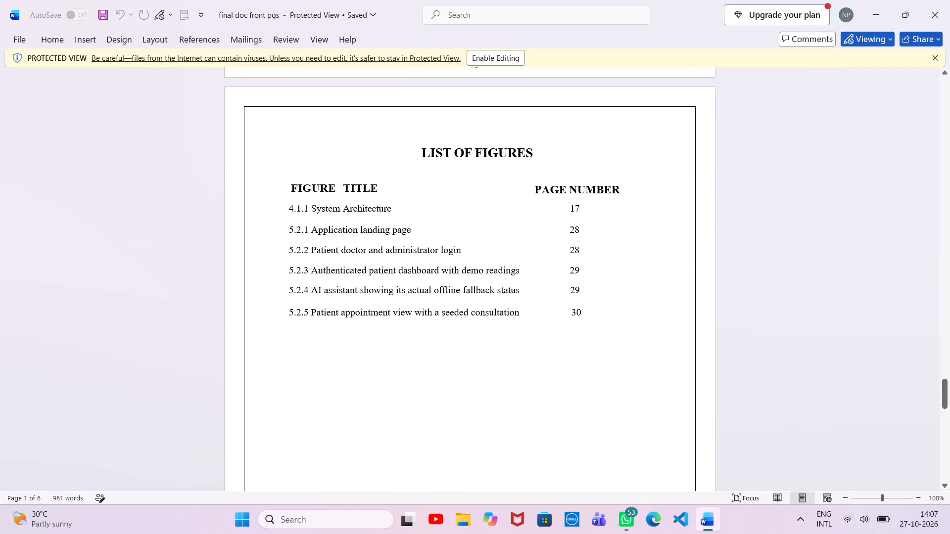
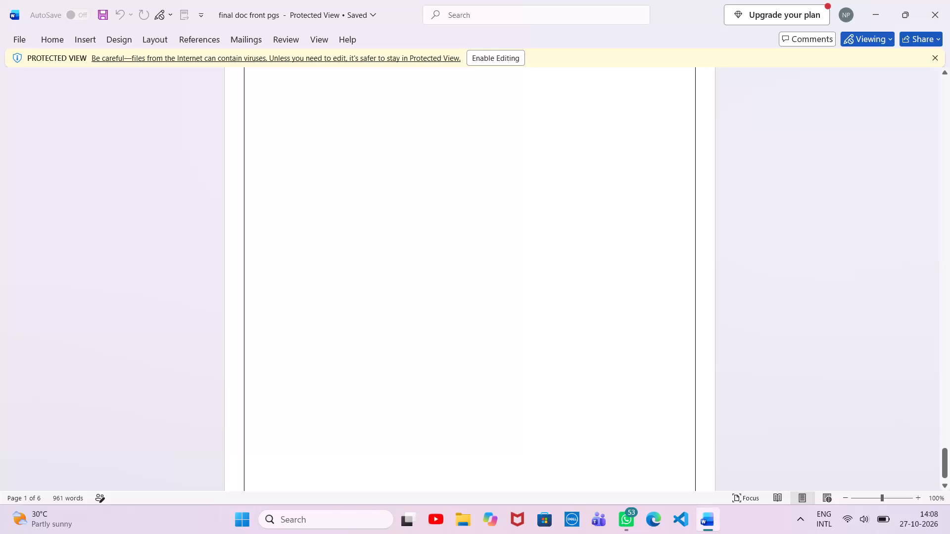
Recheck the List of Figures entries and their page numbers, along with the closing entries of the table of contents before it.
scroll(800, 237, up, 5)
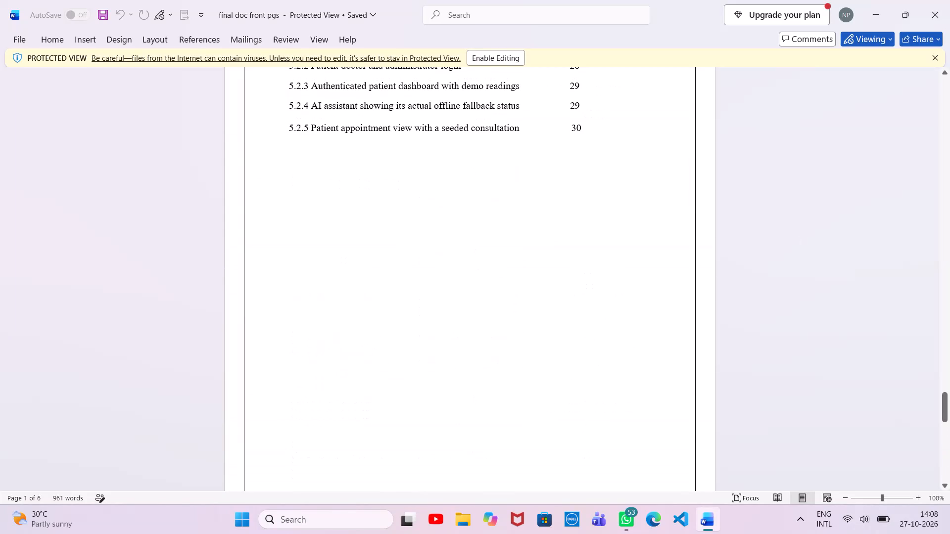
scroll(799, 245, up, 3)
scroll(804, 313, up, 1)
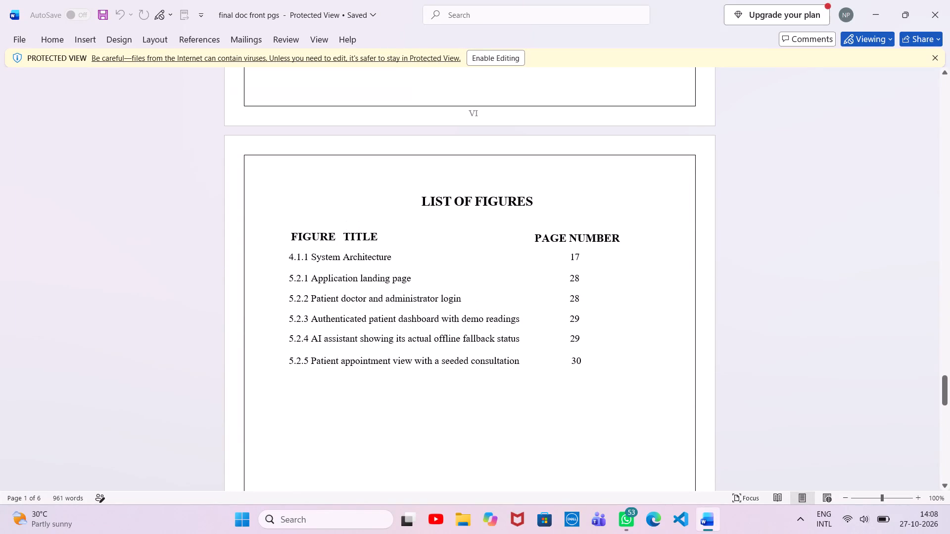
scroll(804, 313, down, 2)
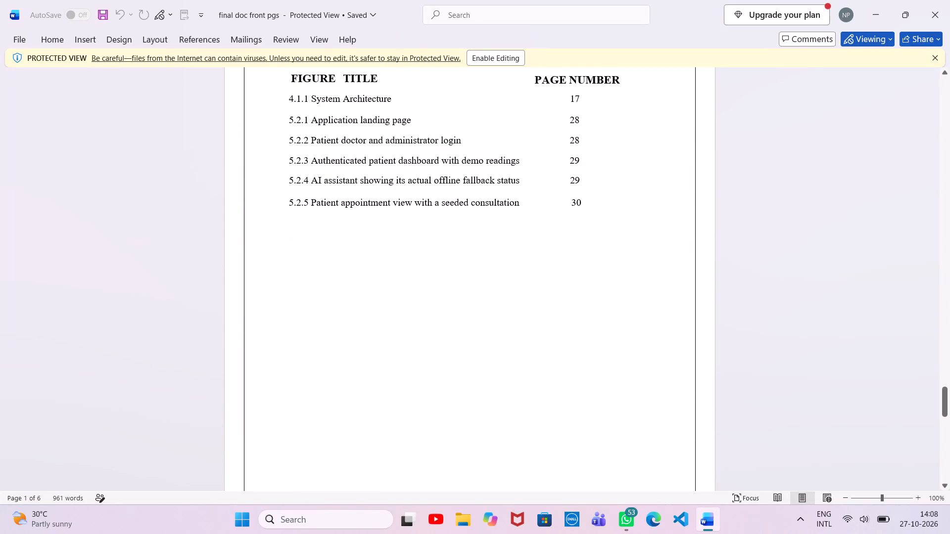
scroll(804, 313, up, 2)
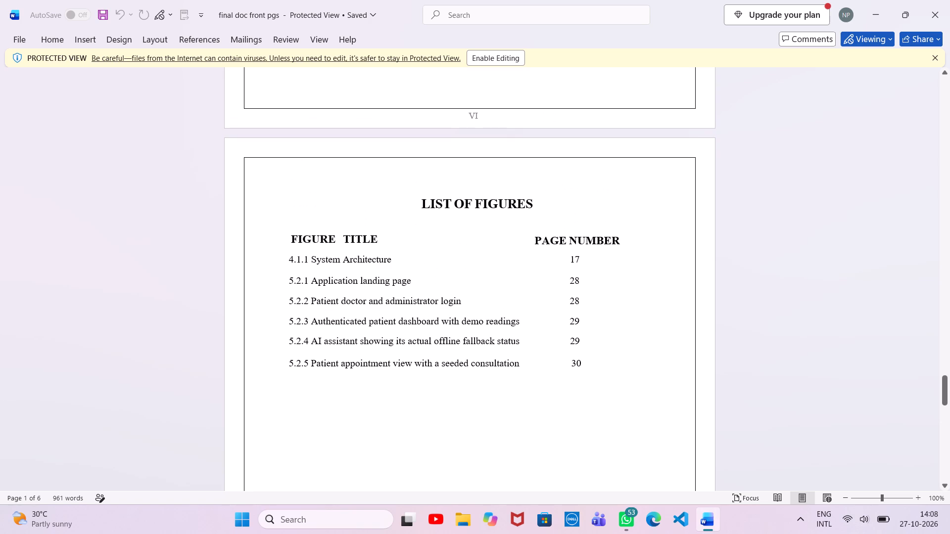
scroll(804, 313, up, 2)
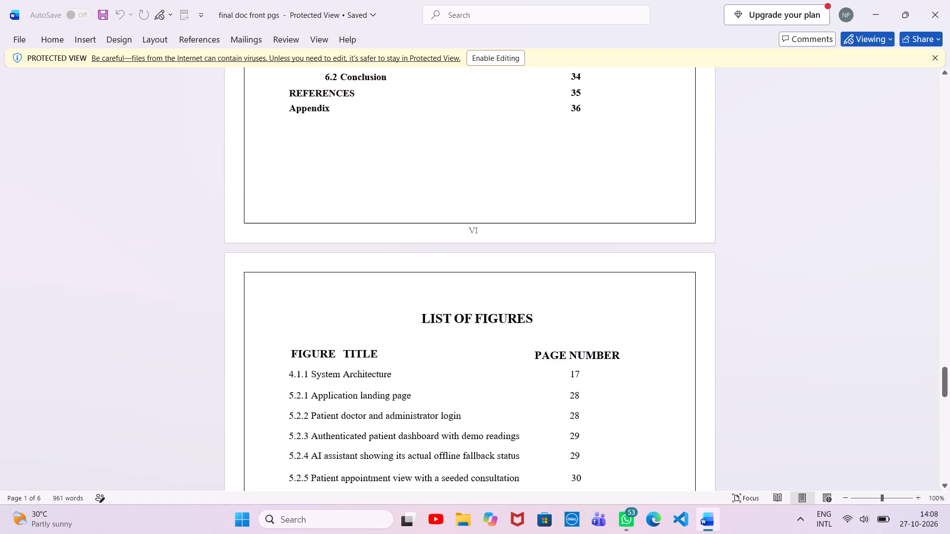
scroll(804, 313, up, 2)
scroll(804, 313, down, 3)
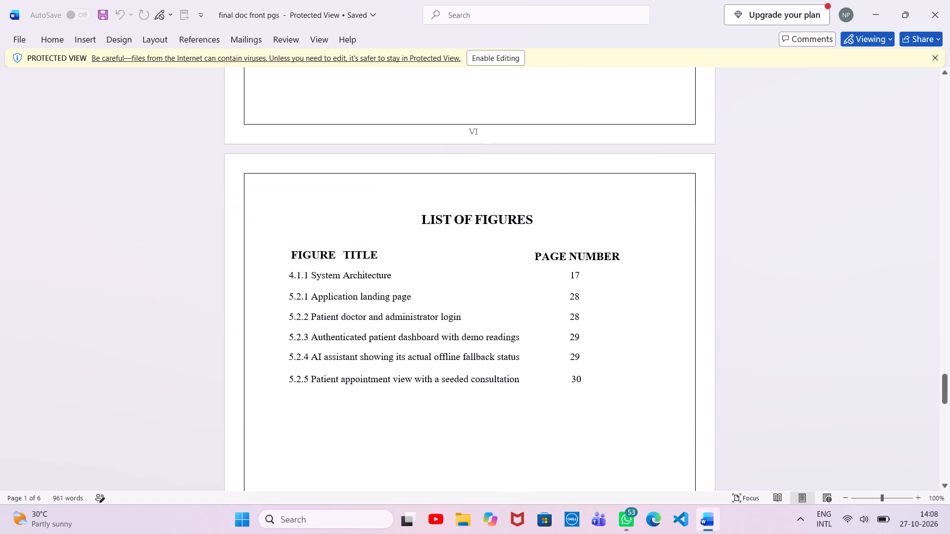
scroll(804, 313, down, 2)
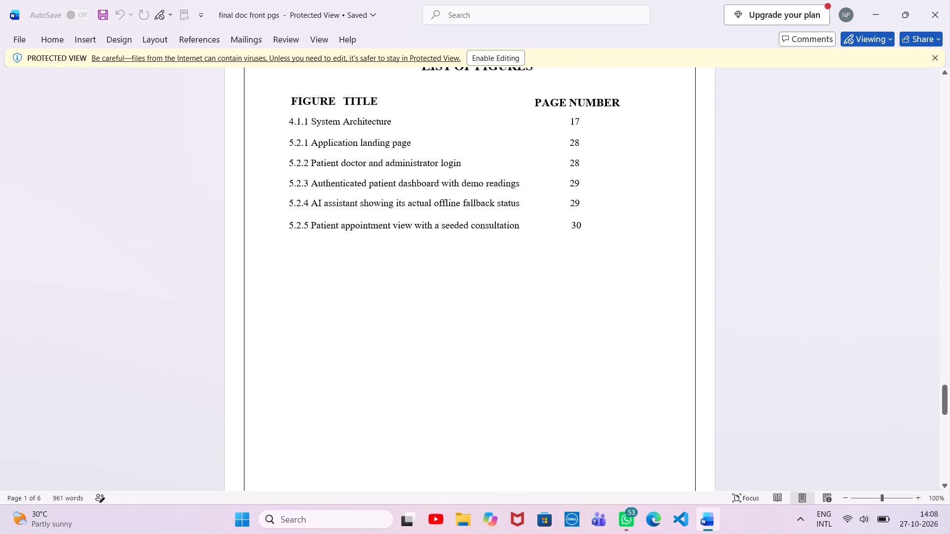
scroll(804, 313, up, 1)
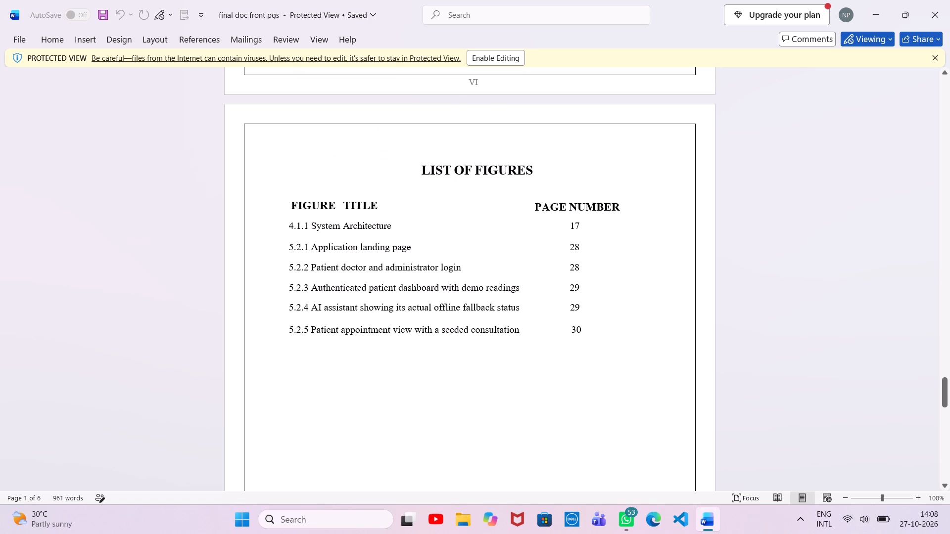
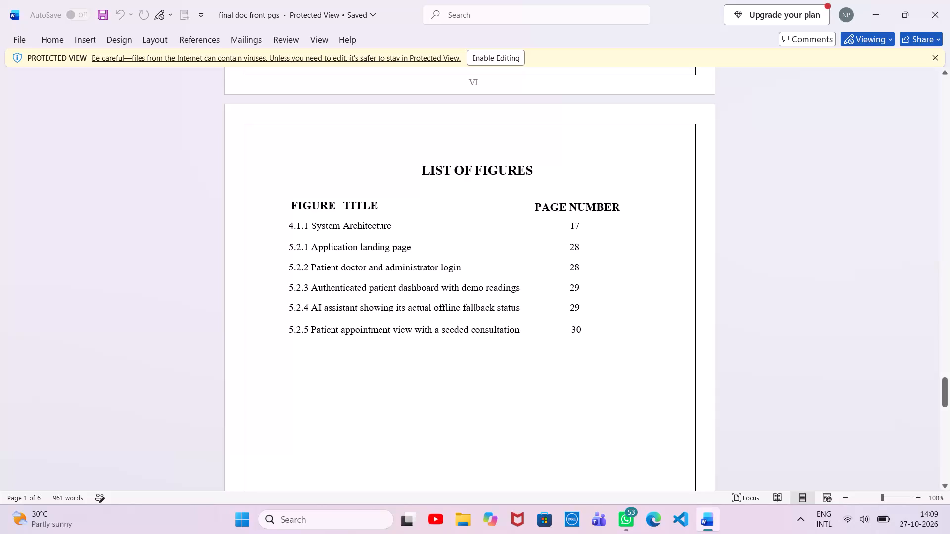
Enable editing for the front pages document opened in Protected View.
click(497, 62)
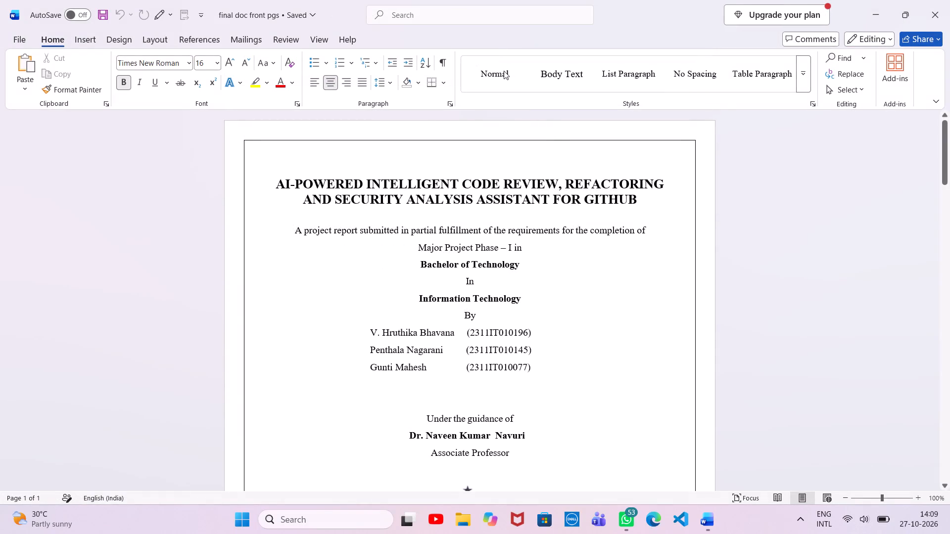
Change the page number of figure 4.1.1 System Architecture in the List of Figures to 18.
scroll(589, 217, down, 12)
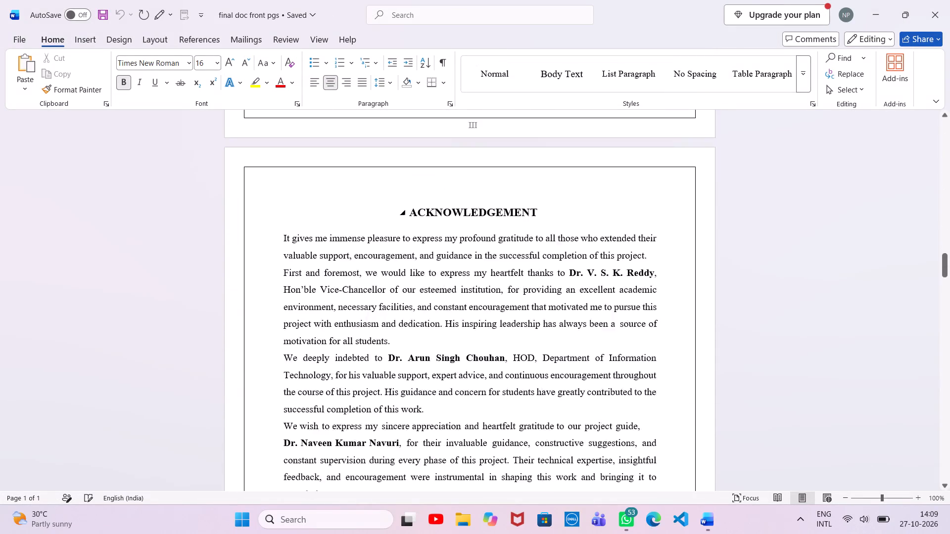
scroll(589, 217, down, 3)
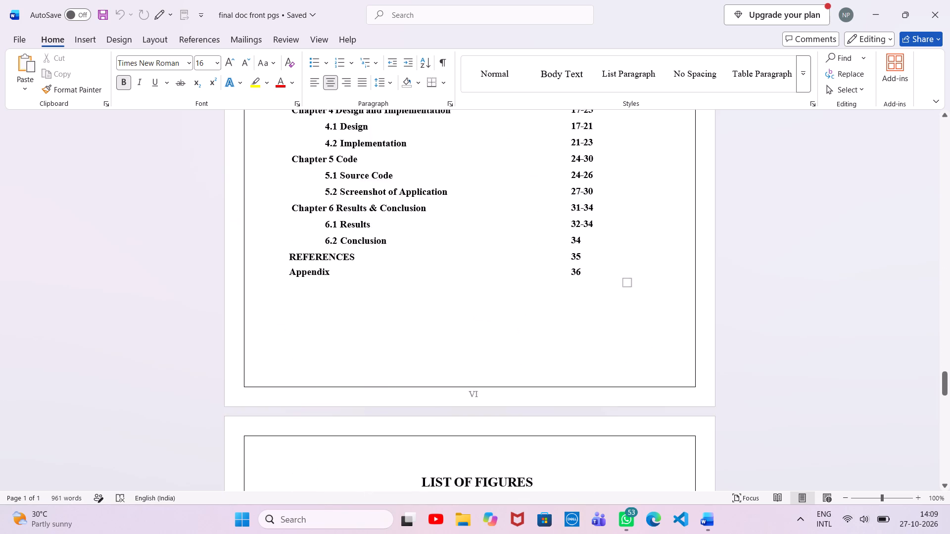
scroll(589, 217, down, 2)
scroll(589, 217, up, 3)
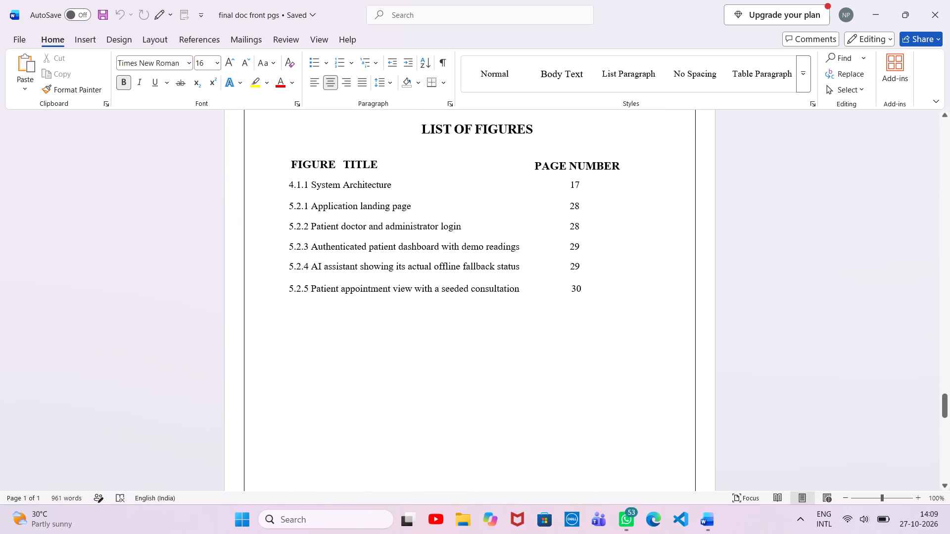
click(584, 183)
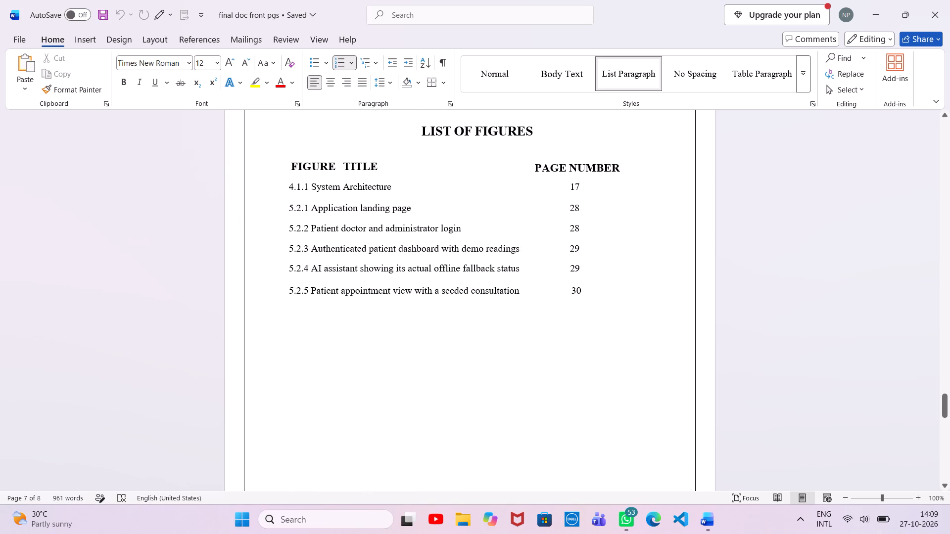
key(BackSpace)
key(8)
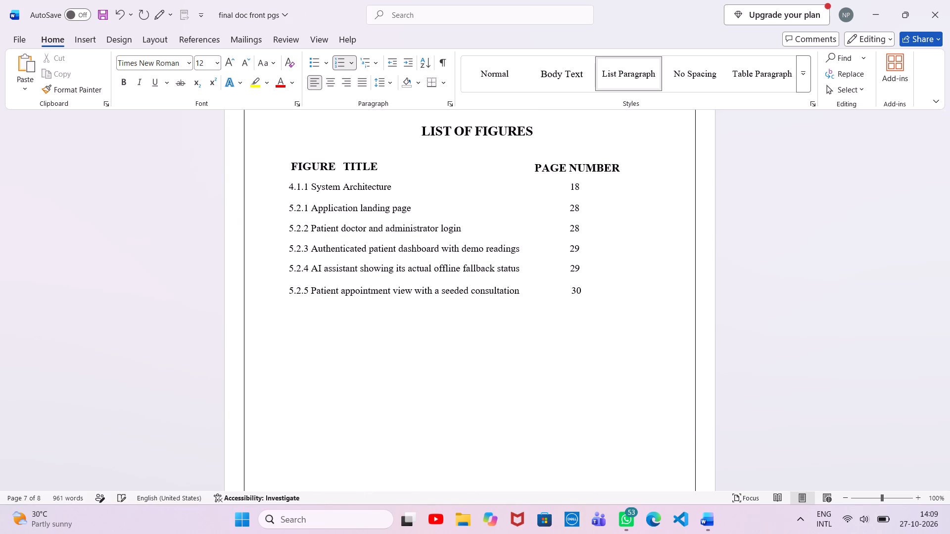
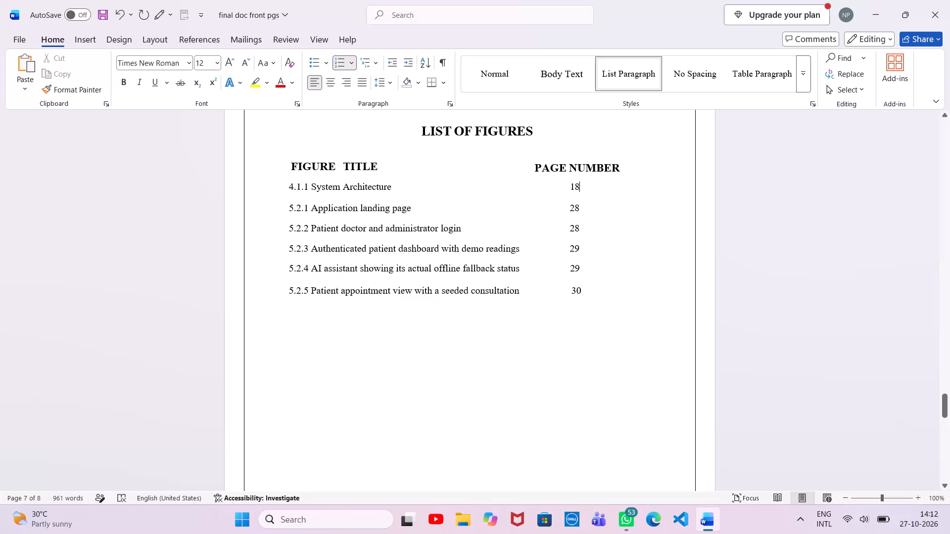
Replace the title "Application landing page" of figure 5.2.1 in the List of Figures with the copied text.
drag(420, 207, 321, 214)
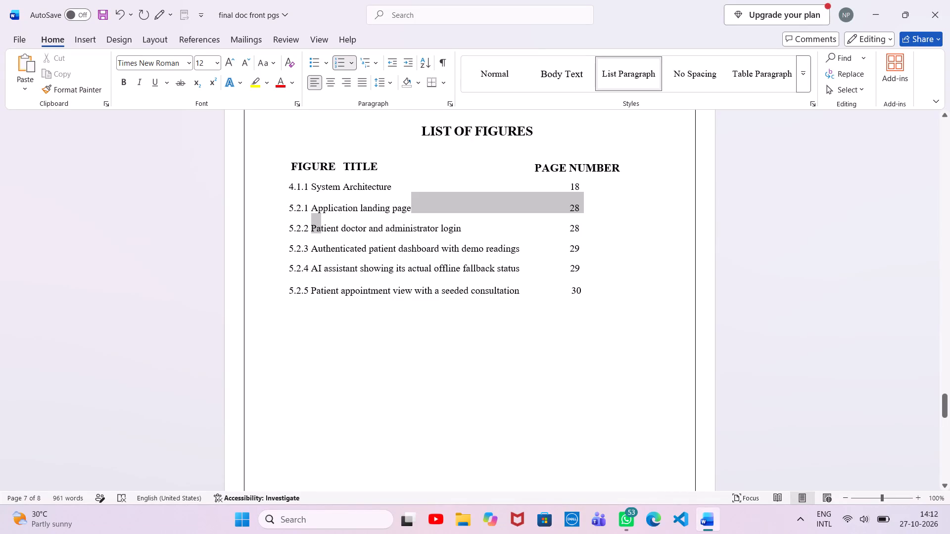
drag(321, 214, 314, 210)
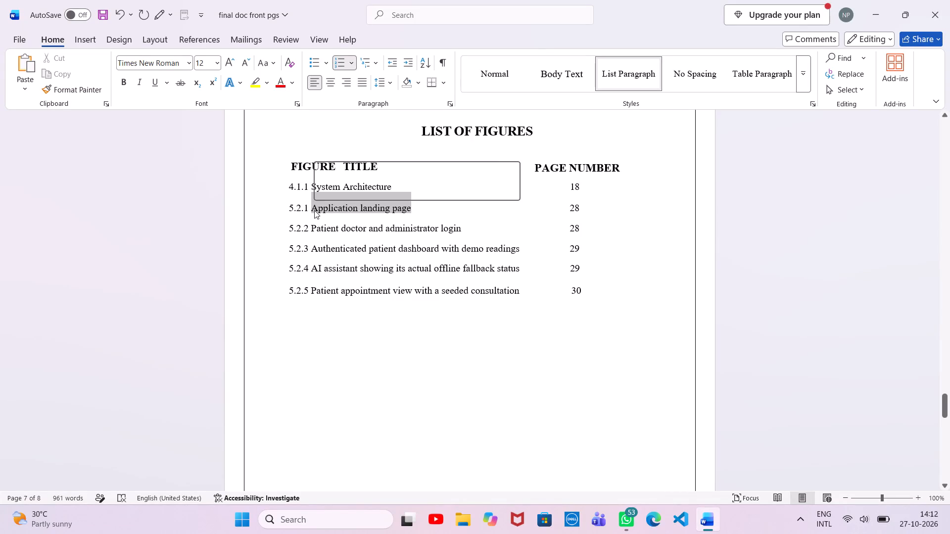
key(ctrl+v)
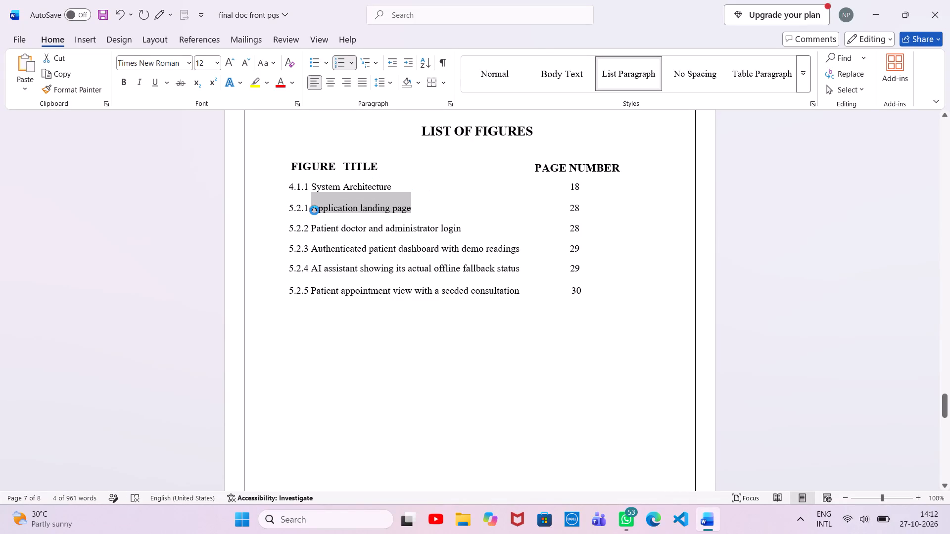
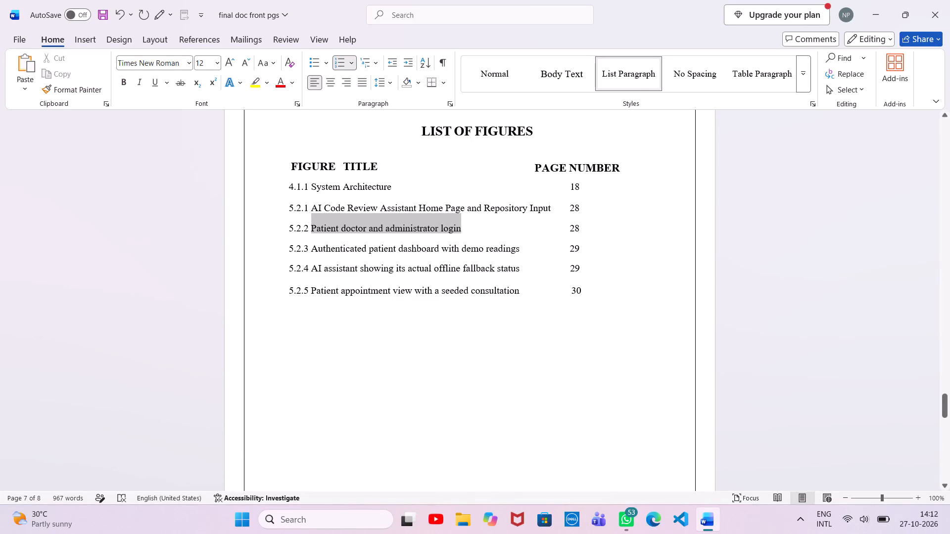
Replace the title of figure 5.2.2 in the List of Figures with the copied text "AI Code Review Assistant Home Page and Repository Input".
key(ctrl+v)
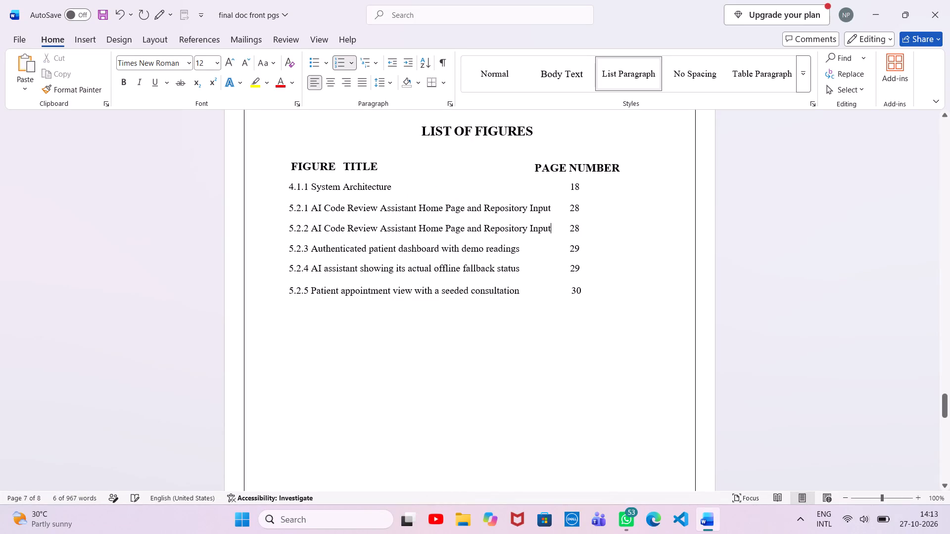
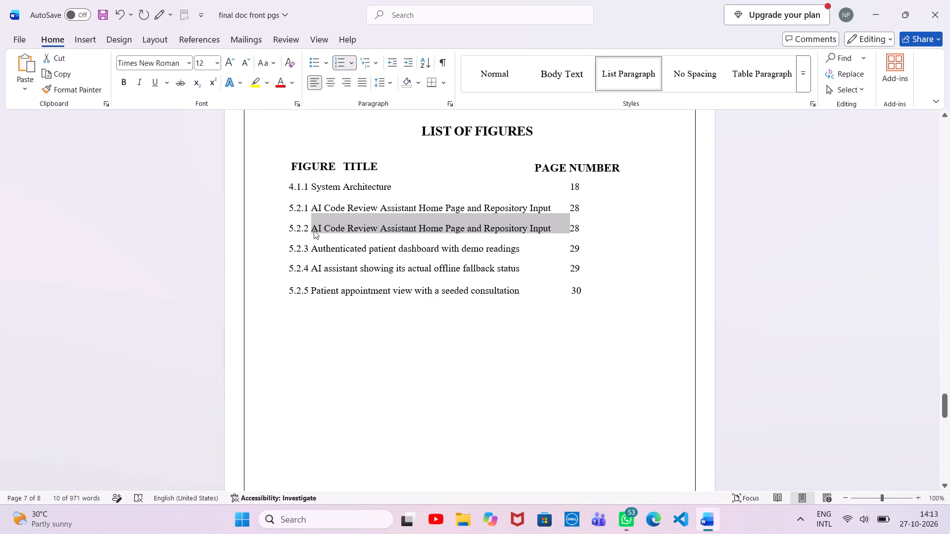
Replace the selected figure 5.2.2 title in the List of Figures with the copied text "Repository Analysis Dashboard and Quality Metrics".
key(ctrl+v)
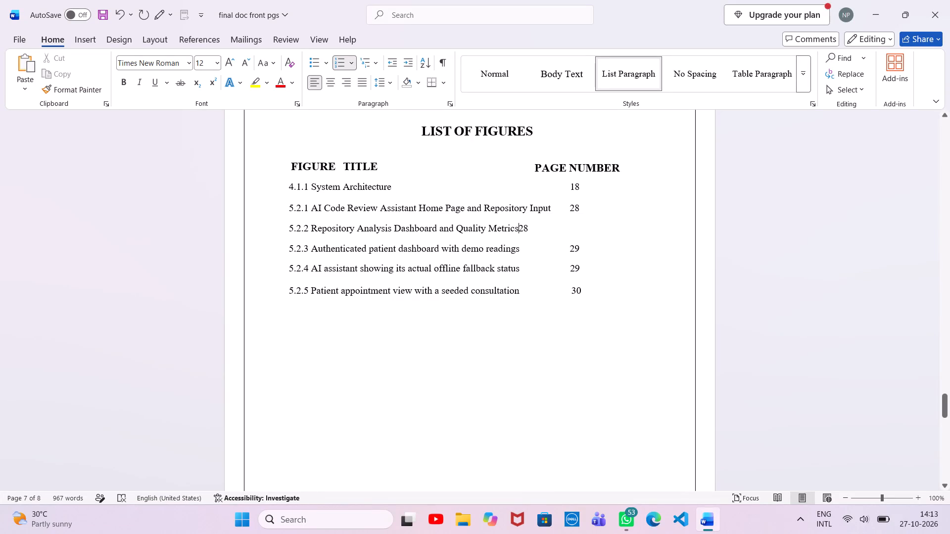
Space figure 5.2.2's page number 28 away from its title so it lines up with the page-number column.
key(space)
key(space)
key(space)
key(space)
key(space)
key(space)
key(space)
key(space)
key(space)
key(space)
key(space)
key(space)
key(space)
key(space)
key(space)
key(space)
key(space)
key(space)
key(space)
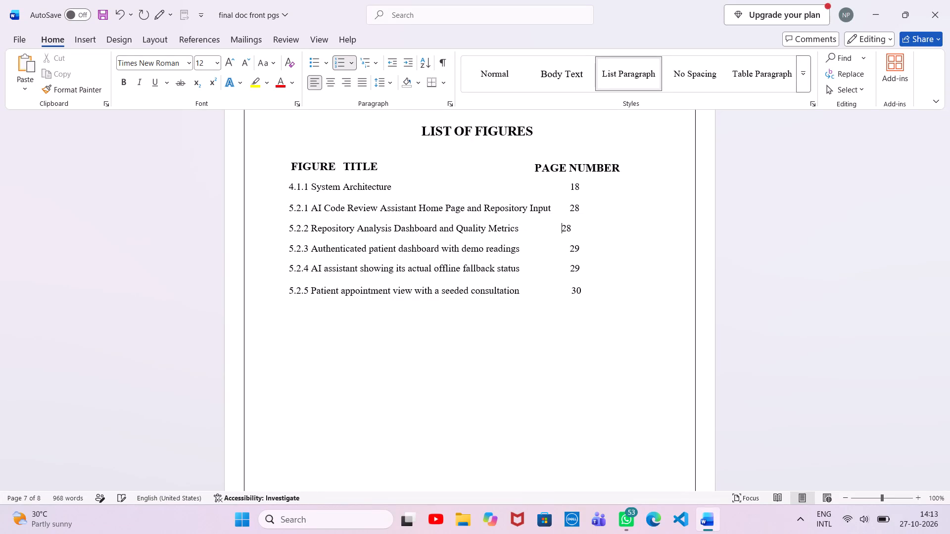
key(space)
key(space)
key(space)
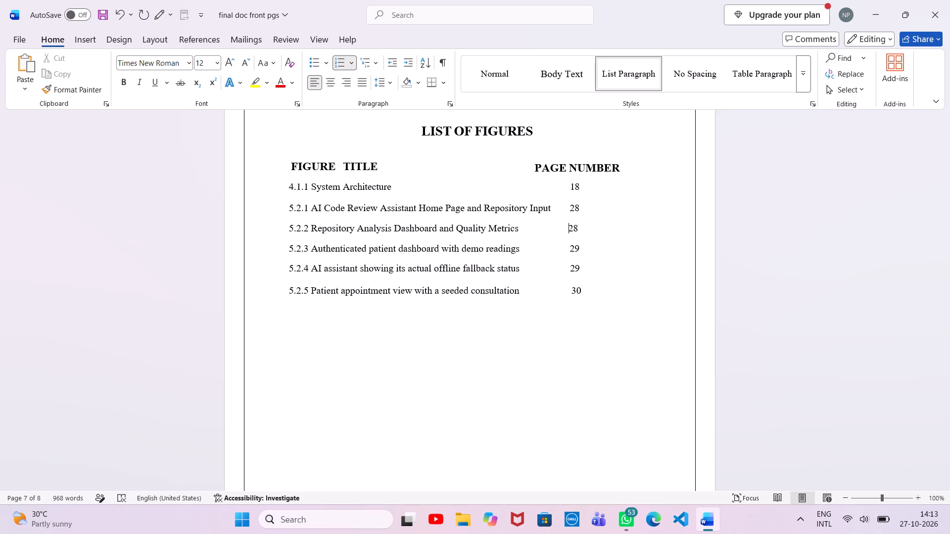
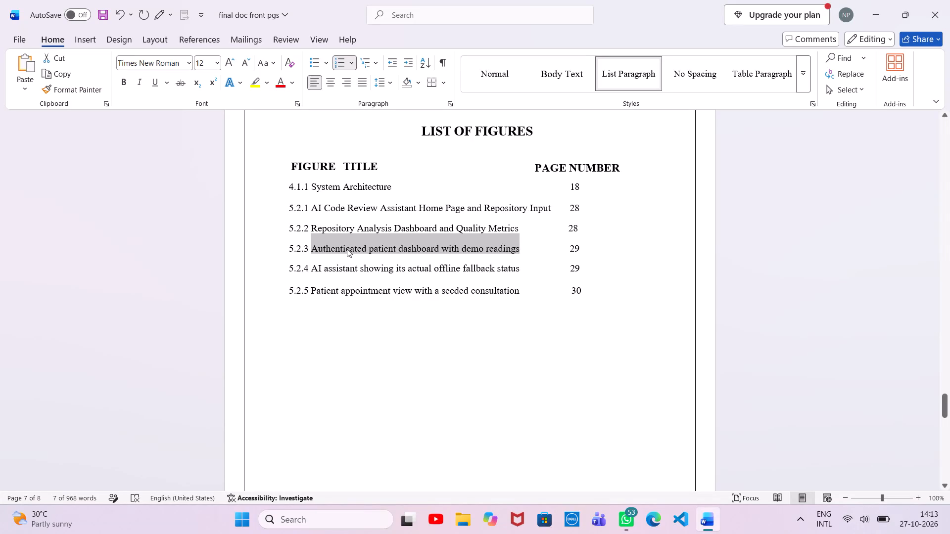
Replace the selected figure 5.2.3 title in the List of Figures with the copied text "Issue Distribution and Cyclomatic Complexity Overview".
key(ctrl+v)
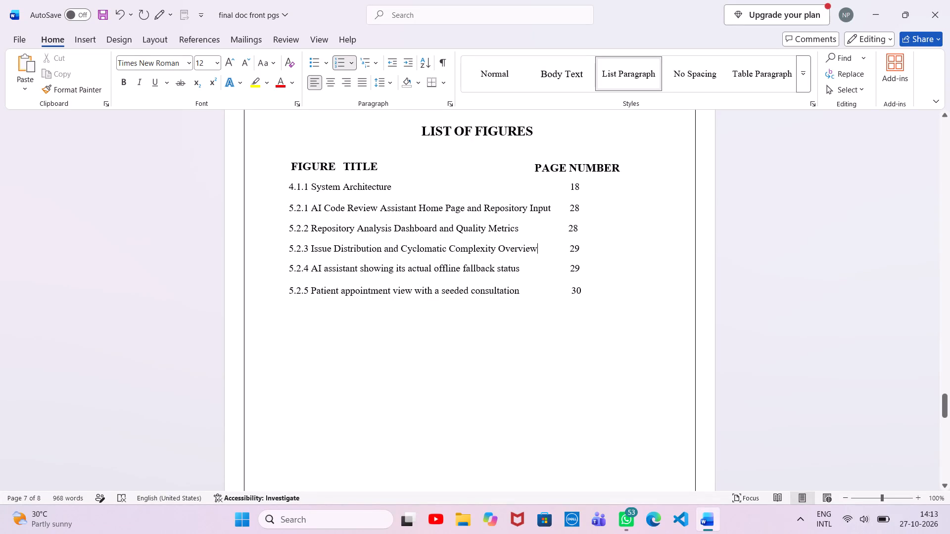
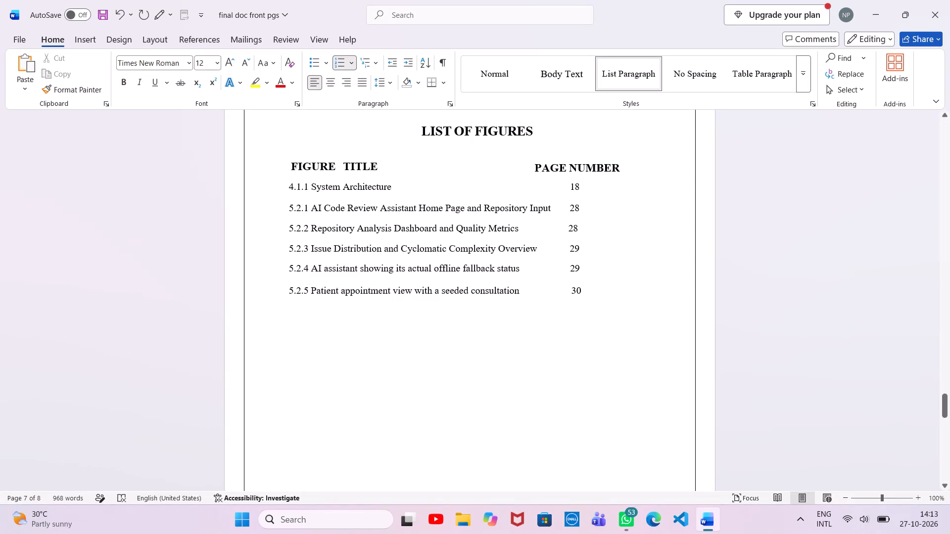
Replace the figure 5.2.4 title in the List of Figures with the copied text "Duplicate Code Detection Results".
drag(520, 270, 386, 274)
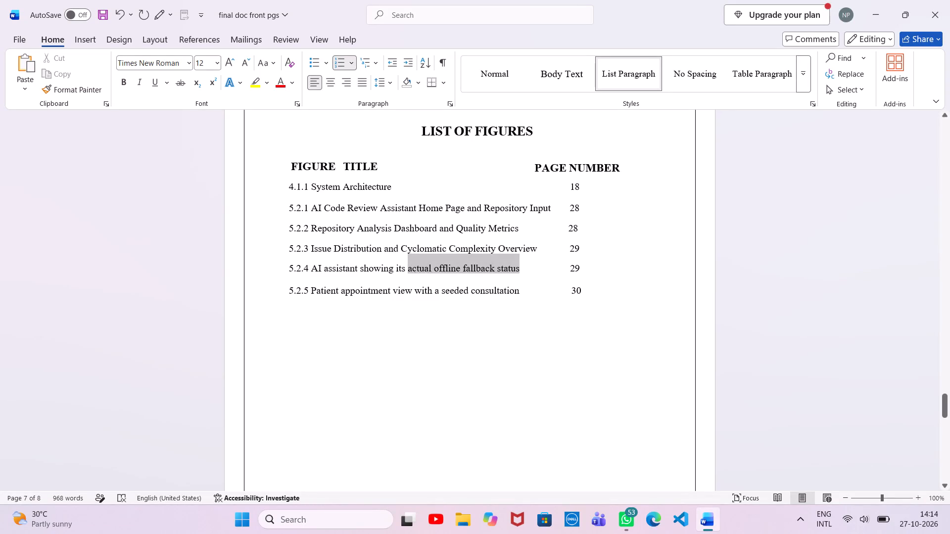
drag(386, 274, 314, 266)
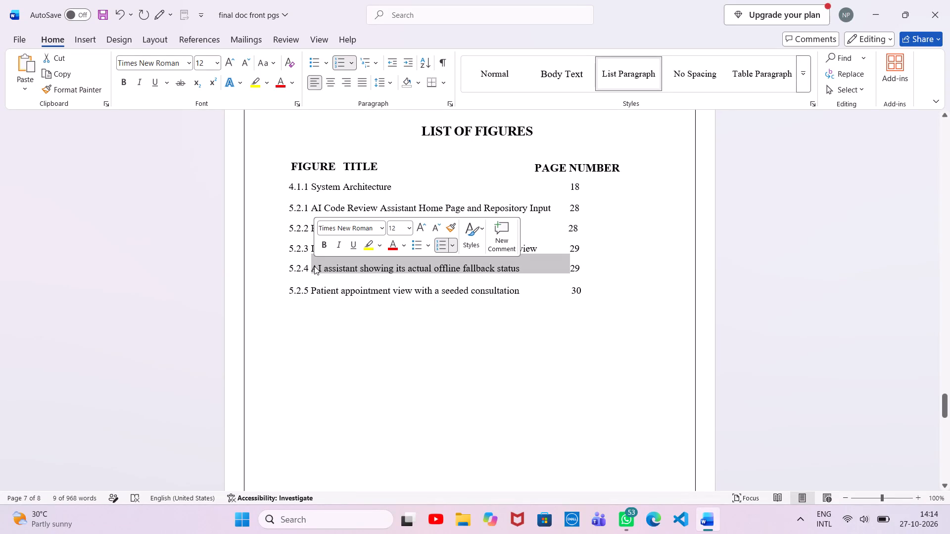
key(ctrl+v)
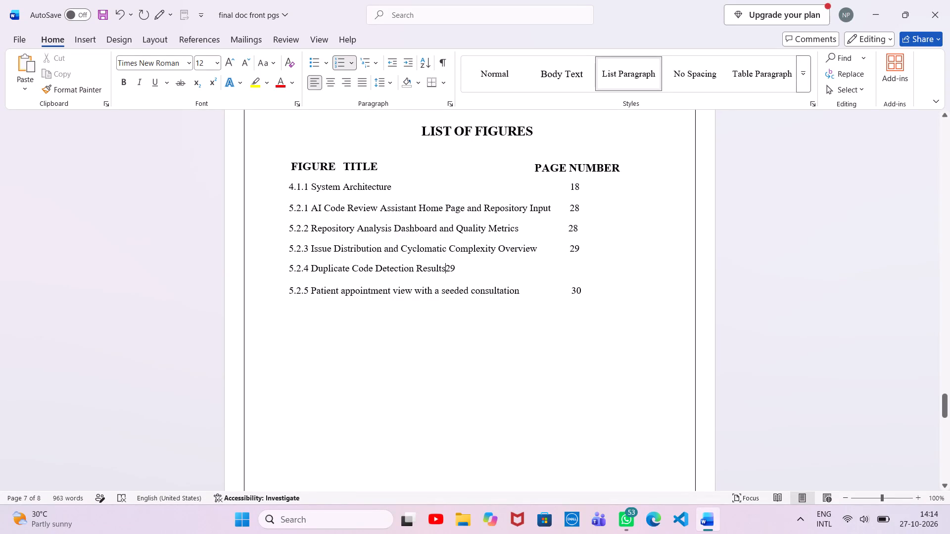
Add spaces between the figure 5.2.4 title and its page number 29 to align it with the page number column.
key(space)
key(space)
key(space)
key(space)
key(space)
key(space)
key(space)
key(space)
key(space)
key(space)
key(space)
key(space)
key(space)
key(space)
key(space)
key(space)
key(space)
key(space)
key(space)
key(space)
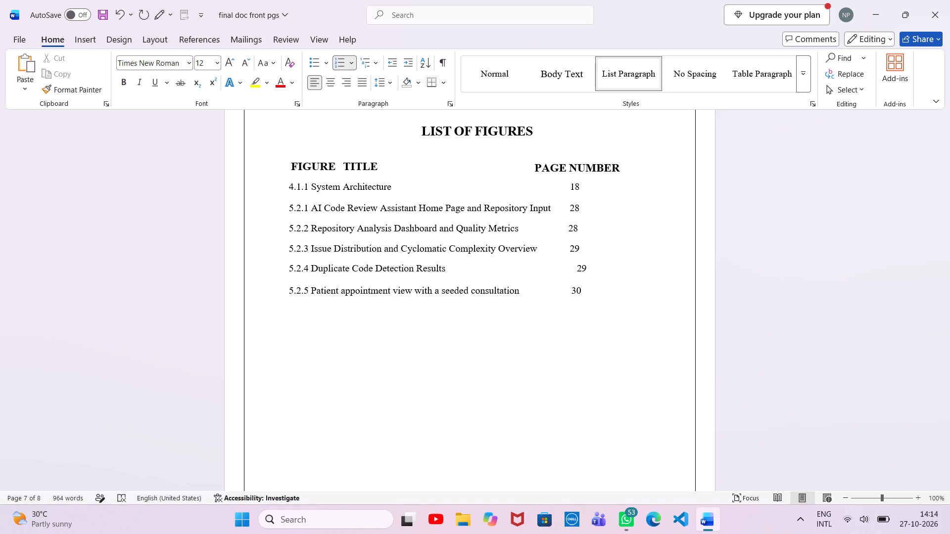
key(BackSpace)
key(BackSpace)
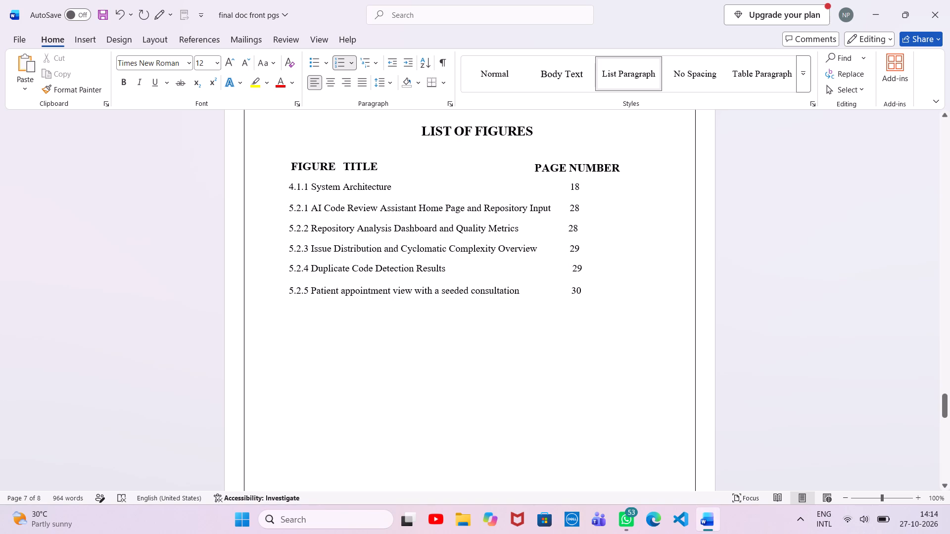
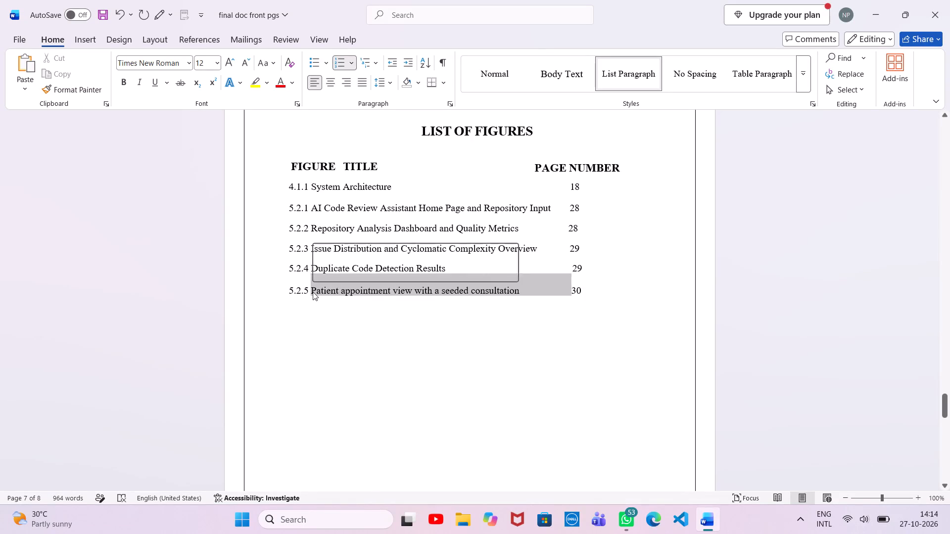
Replace the figure 5.2.5 title in the List of Figures with the copied text "Selected File Quality Score and AI Review Summary".
key(ctrl+v)
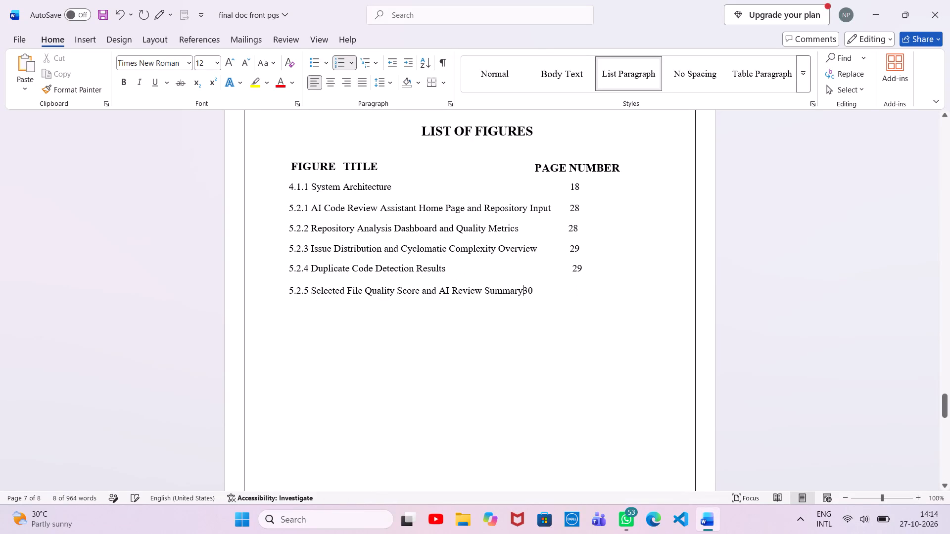
Add spaces between the figure 5.2.5 title and its page number 30 to align it with the page number column.
key(space)
key(space)
key(space)
key(space)
key(space)
key(space)
key(space)
key(space)
key(space)
key(space)
key(space)
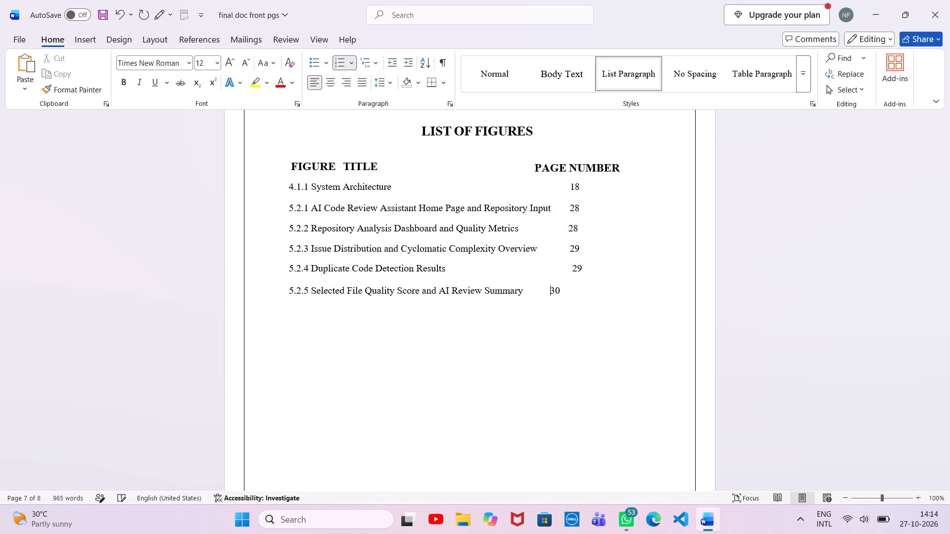
key(space)
key(space)
key(space)
key(space)
key(space)
key(space)
key(space)
Start a new numbered entry for figure 5.2.6 directly below the figure 5.2.5 line in the List of Figures.
key(Right)
key(Right)
key(Return)
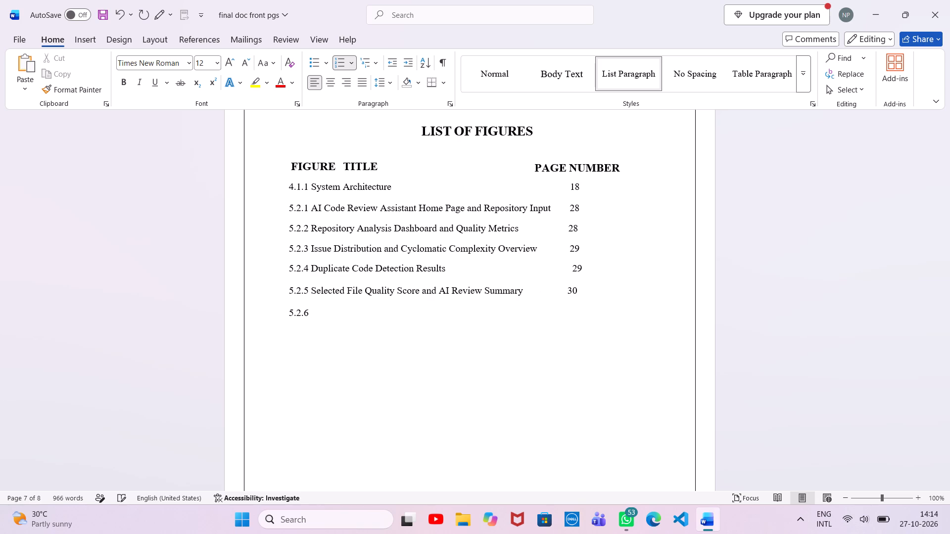
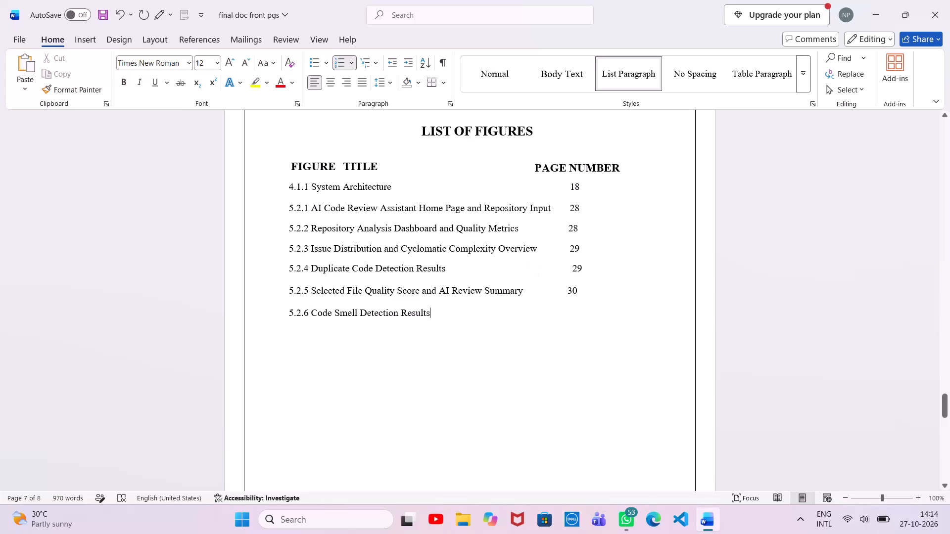
Start a new numbered entry for figure 5.2.7 directly below the figure 5.2.6 line in the List of Figures.
key(Return)
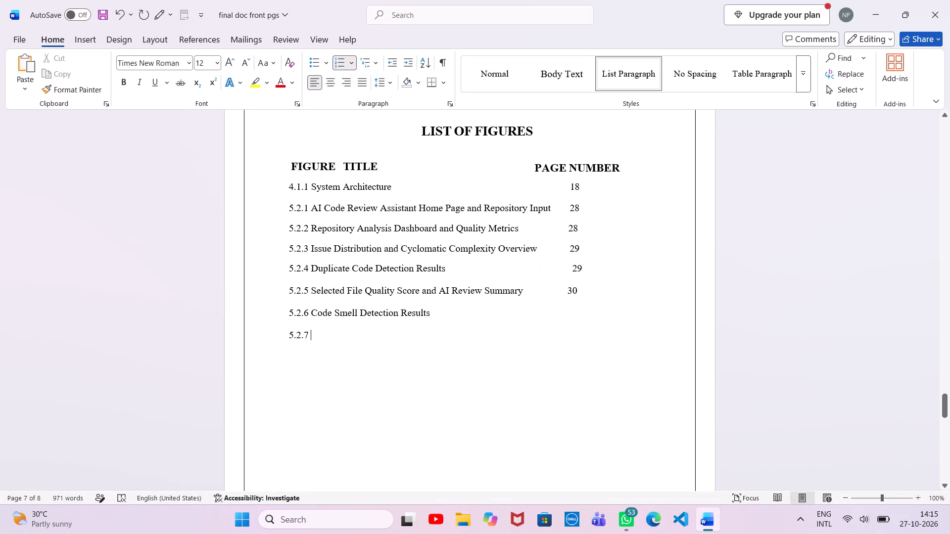
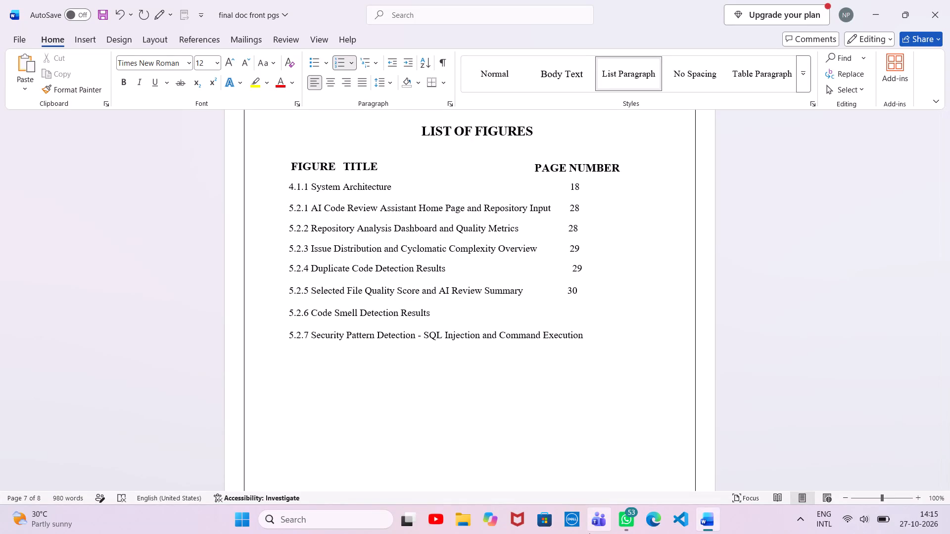
Move the word "Execution" of the figure 5.2.7 title onto its own unnumbered line directly below the rest of the title.
click(541, 338)
key(Return)
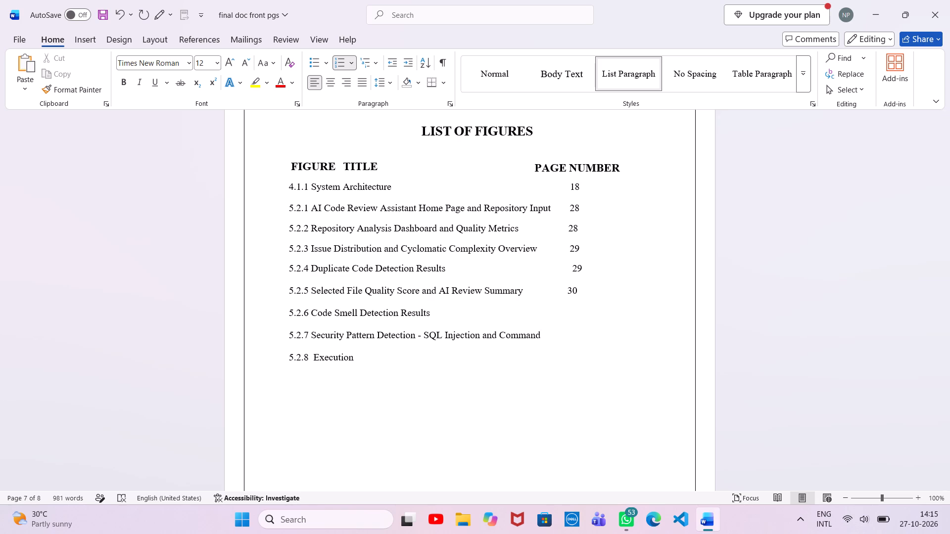
key(BackSpace)
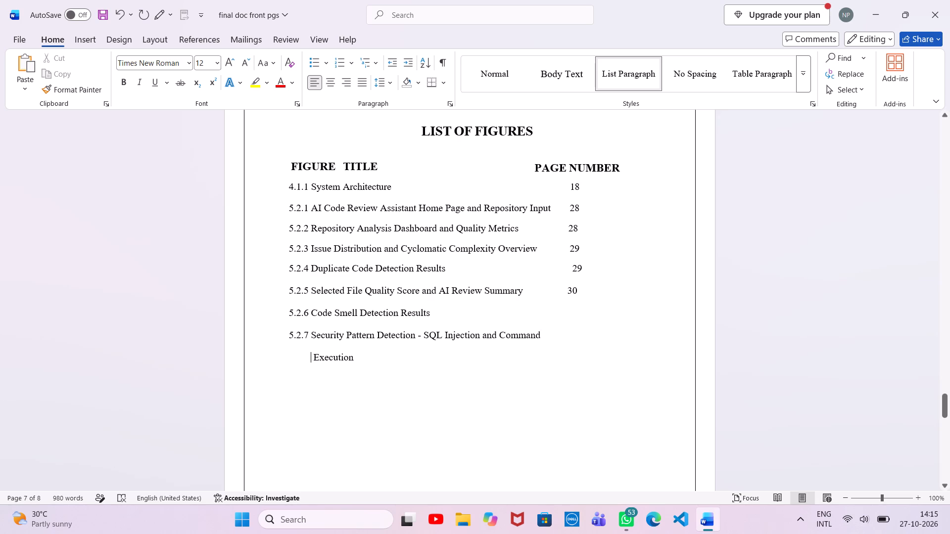
click(572, 335)
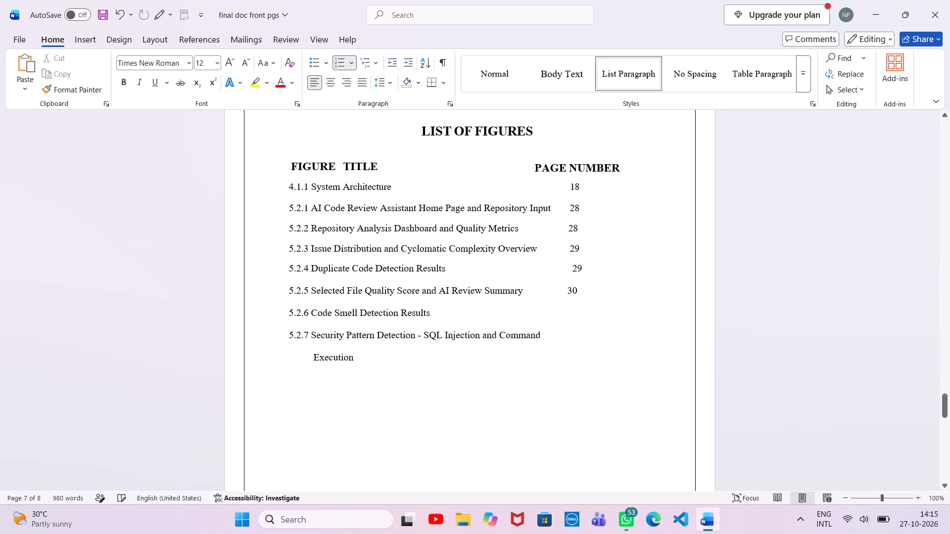
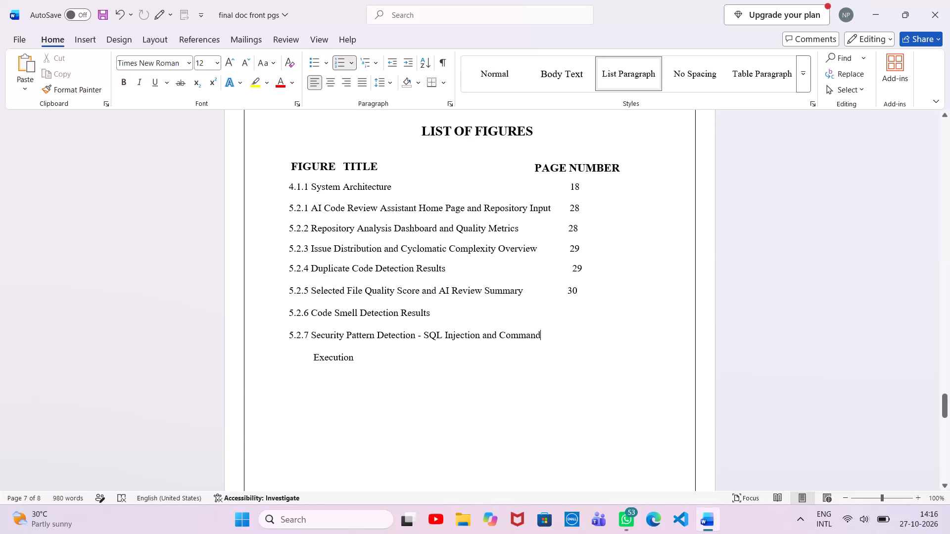
Change the page numbers of figures 5.2.1 and 5.2.2 to 29 in the List of Figures.
click(585, 209)
key(BackSpace)
key(9)
key(Down)
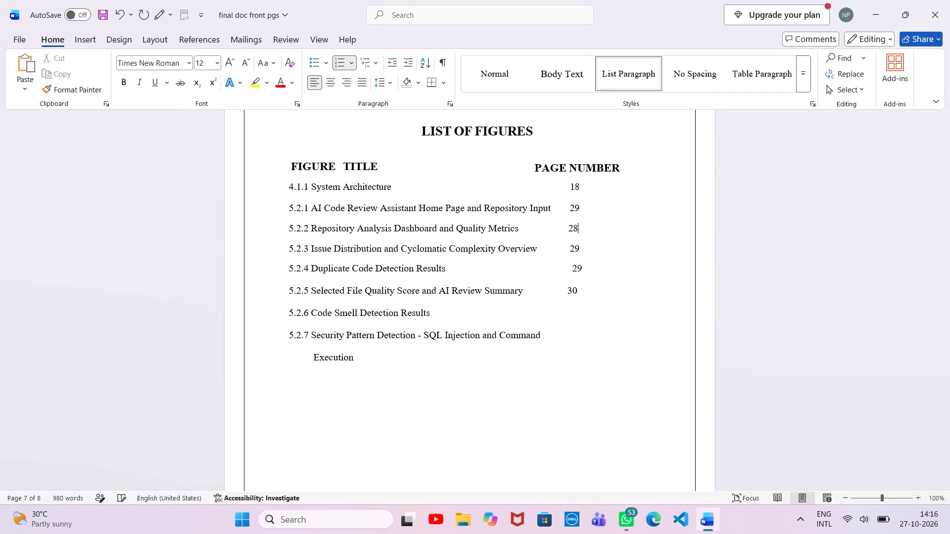
key(BackSpace)
key(9)
Change the page numbers of figures 5.2.3 and 5.2.4 to 30 in the List of Figures.
key(Down)
key(BackSpace)
key(BackSpace)
text(30)
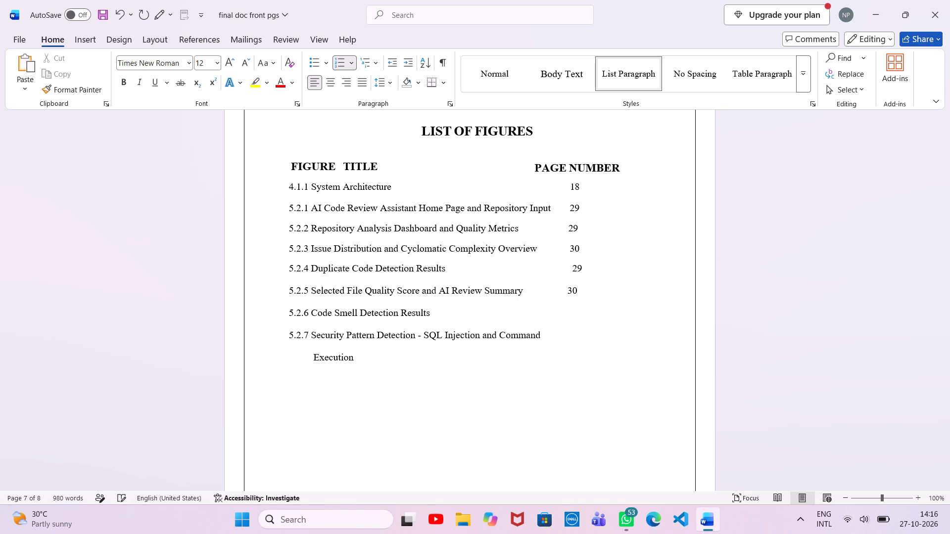
key(Down)
key(BackSpace)
key(BackSpace)
text(30)
Add page number 31 to the figure 5.2.6 entry, spaced out to sit under the other page numbers.
key(Down)
key(Down)
key(space)
key(space)
key(space)
key(space)
key(space)
key(space)
key(space)
key(space)
key(space)
key(space)
key(space)
key(space)
key(space)
key(space)
key(space)
key(space)
key(space)
key(space)
key(space)
key(space)
text(31)
Add page number 31 to the first line of the figure 5.2.7 entry, spaced out to the page number column.
key(Down)
key(space)
key(space)
key(space)
key(space)
key(space)
key(space)
key(space)
key(space)
key(space)
key(space)
key(space)
key(space)
text(31)
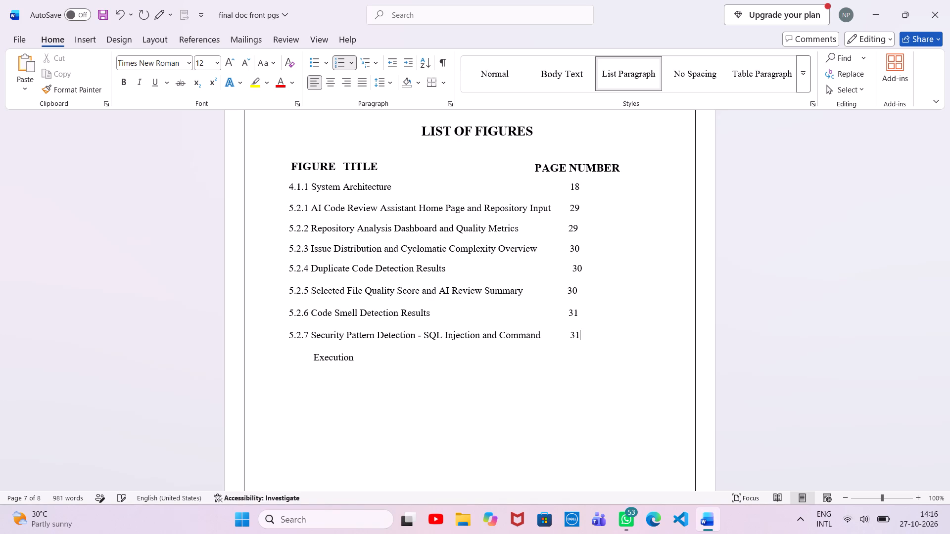
Adjust the spacing before the page numbers of figures 5.2.4 to 5.2.7 to line them up with the entries above.
click(567, 185)
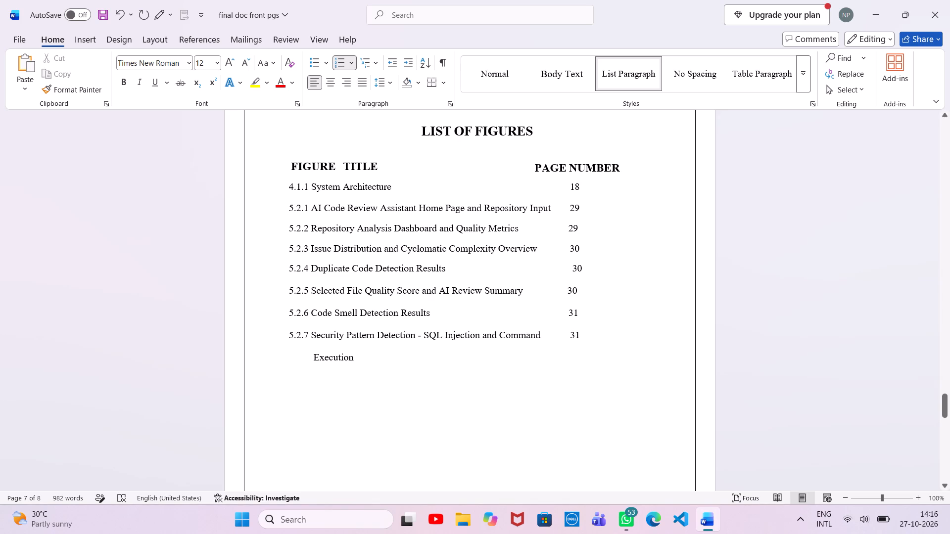
key(Down)
key(space)
key(Down)
key(Down)
key(Down)
key(BackSpace)
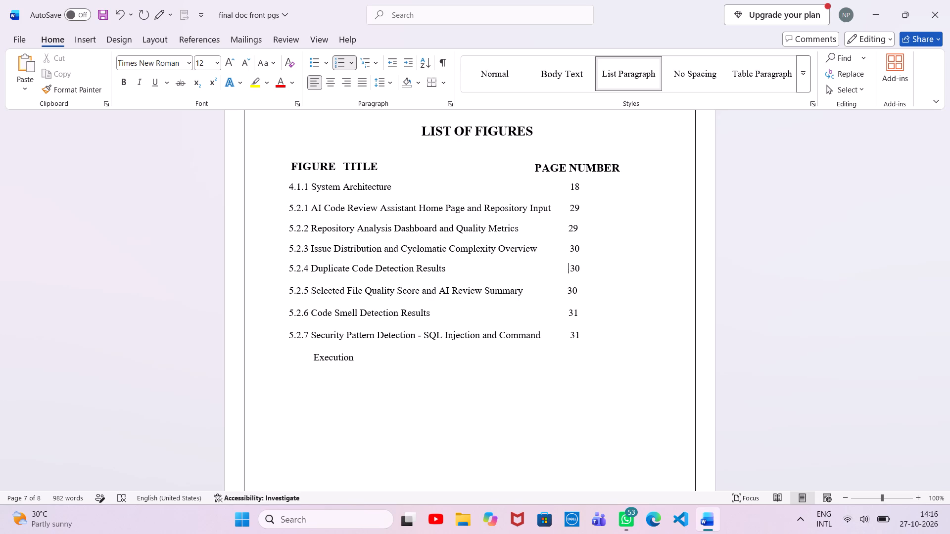
key(Down)
key(space)
key(Down)
key(space)
key(Down)
key(space)
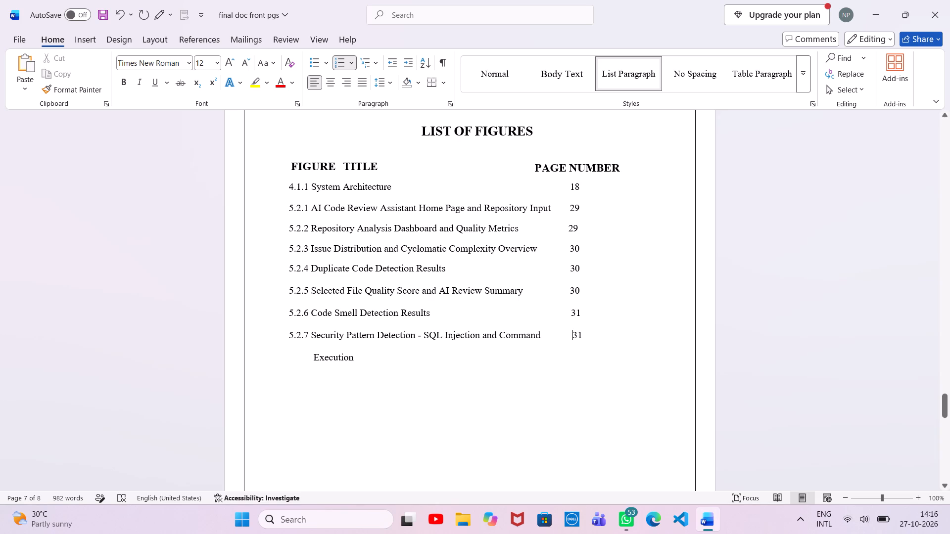
Remove one space before the page number of figure 5.2.7 to align it with the page number column.
click(570, 184)
key(Down)
key(Down)
key(Down)
key(Down)
key(Down)
key(Down)
key(Down)
key(BackSpace)
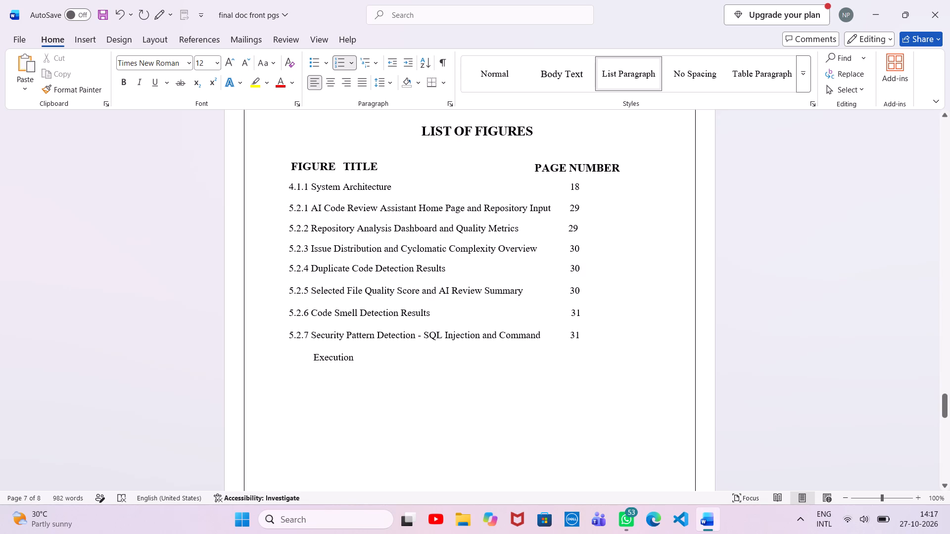
Review the page numbers in the table of contents, the List of Figures and the List of Tables.
scroll(665, 247, up, 3)
scroll(665, 247, right, 1)
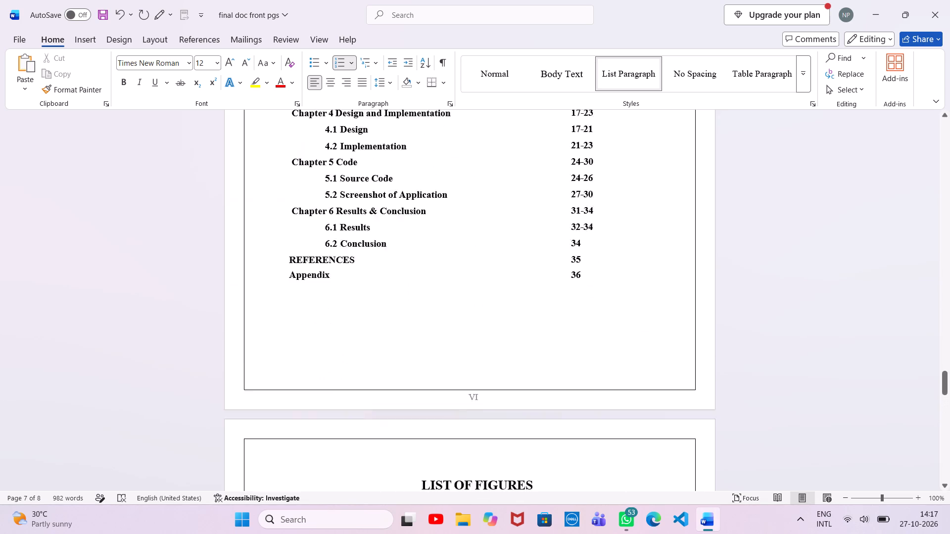
scroll(665, 247, right, 1)
scroll(665, 247, down, 2)
scroll(665, 247, up, 2)
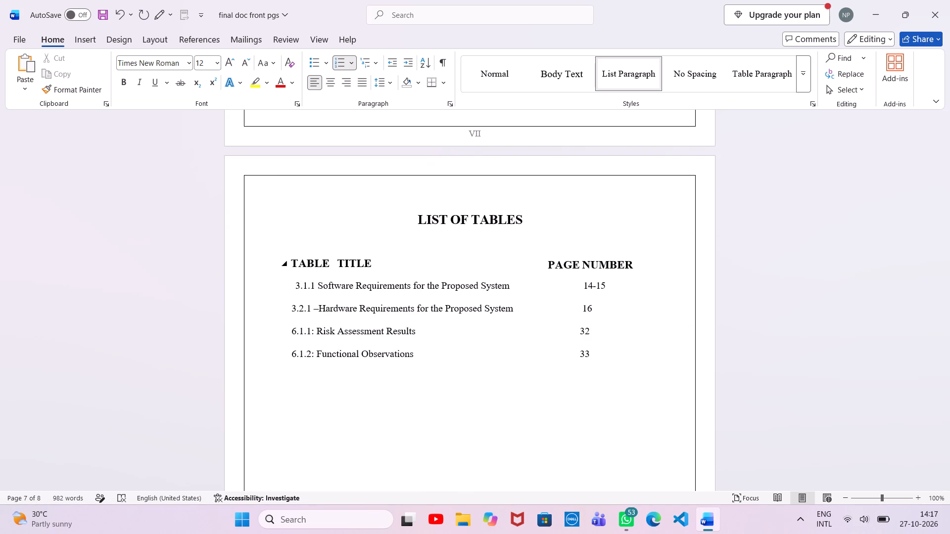
scroll(665, 259, up, 3)
scroll(665, 259, right, 1)
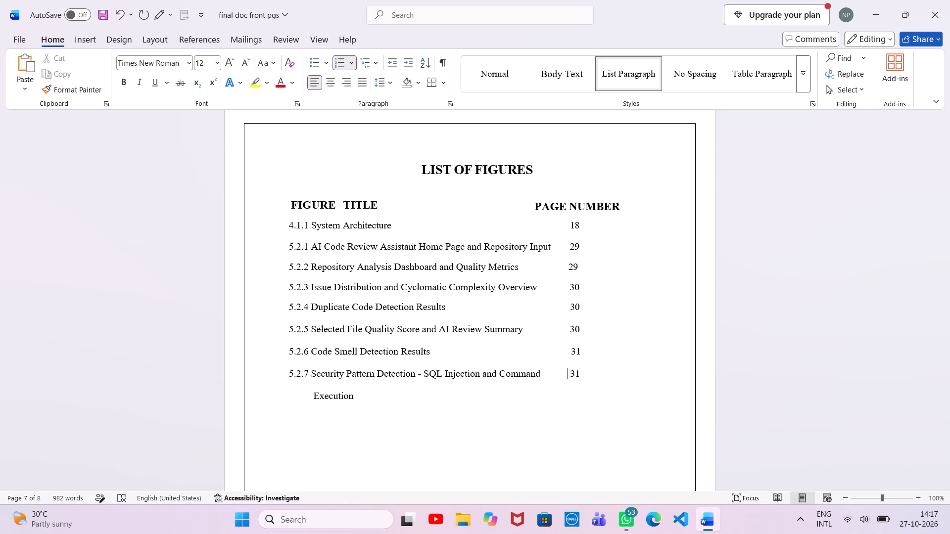
scroll(665, 259, down, 1)
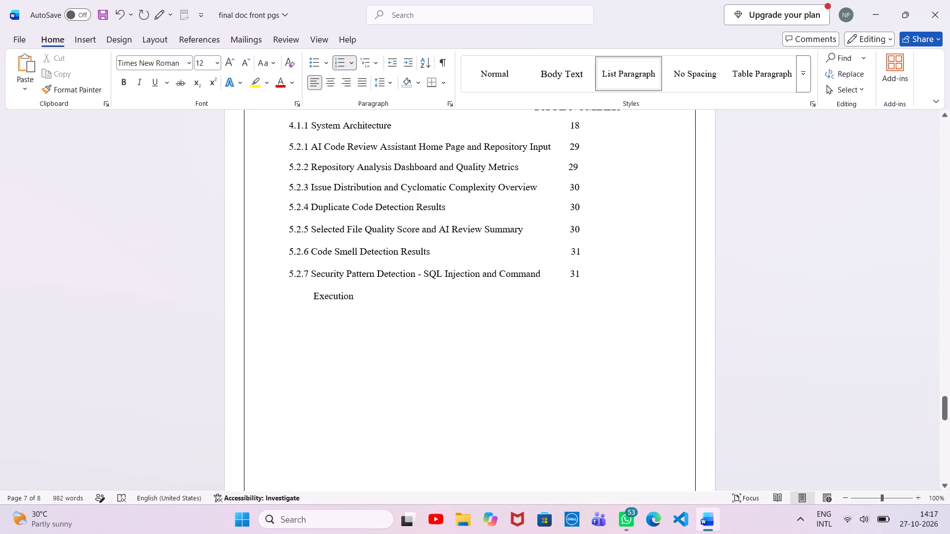
scroll(665, 259, down, 1)
scroll(665, 259, right, 1)
scroll(665, 259, down, 1)
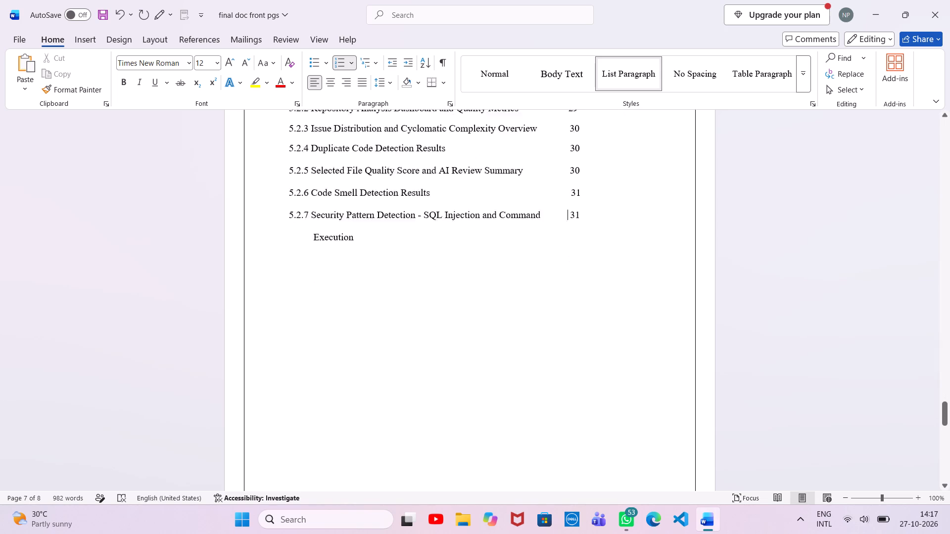
scroll(665, 259, down, 4)
scroll(665, 259, up, 1)
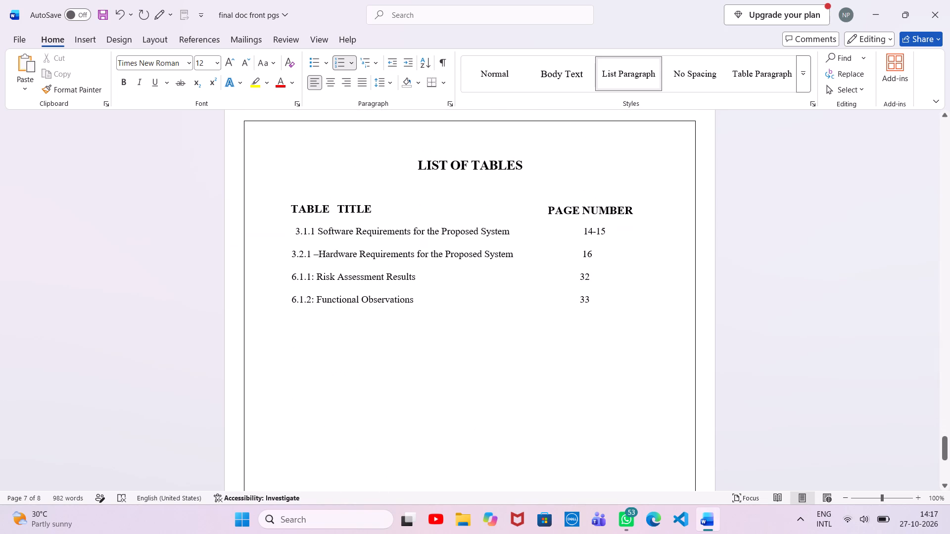
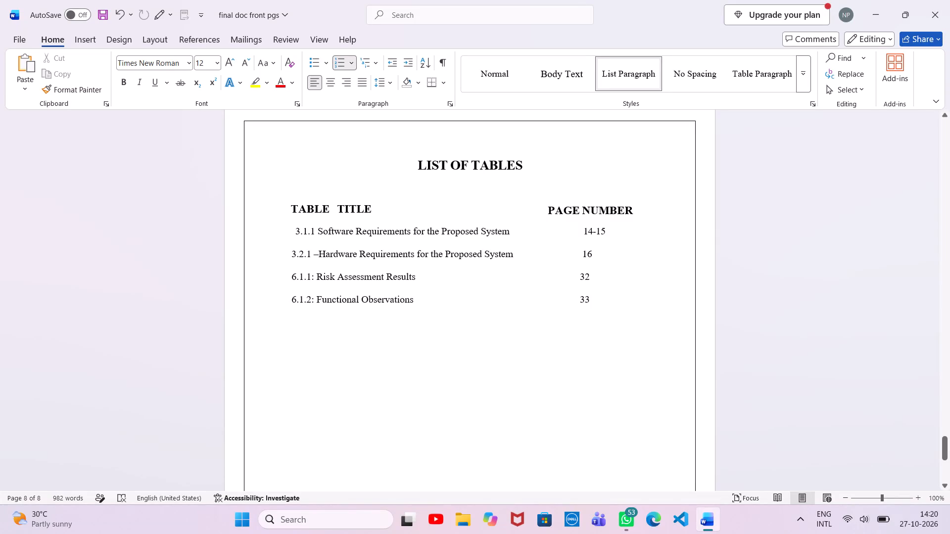
Delete "for the Proposed System" from the 3.1.1 Software Requirements entry in the List of Tables.
drag(514, 233, 420, 231)
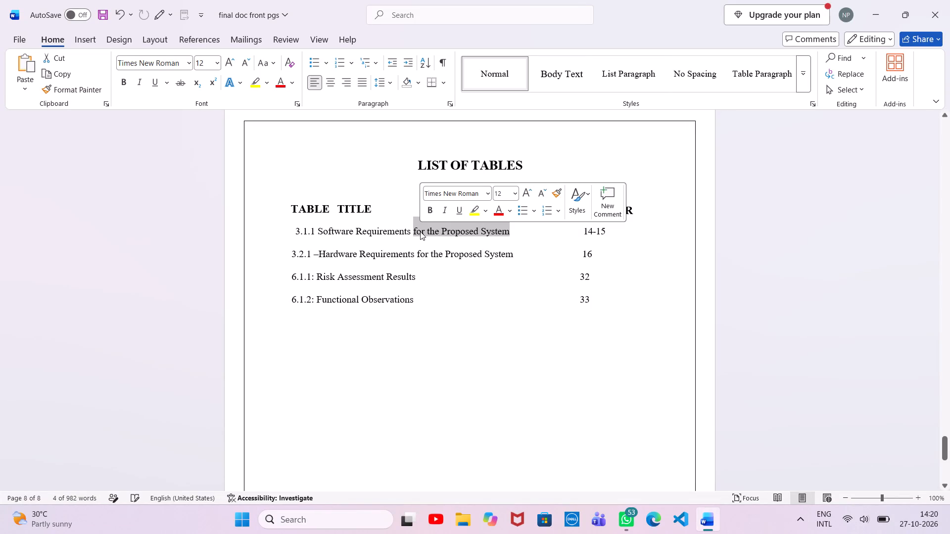
key(BackSpace)
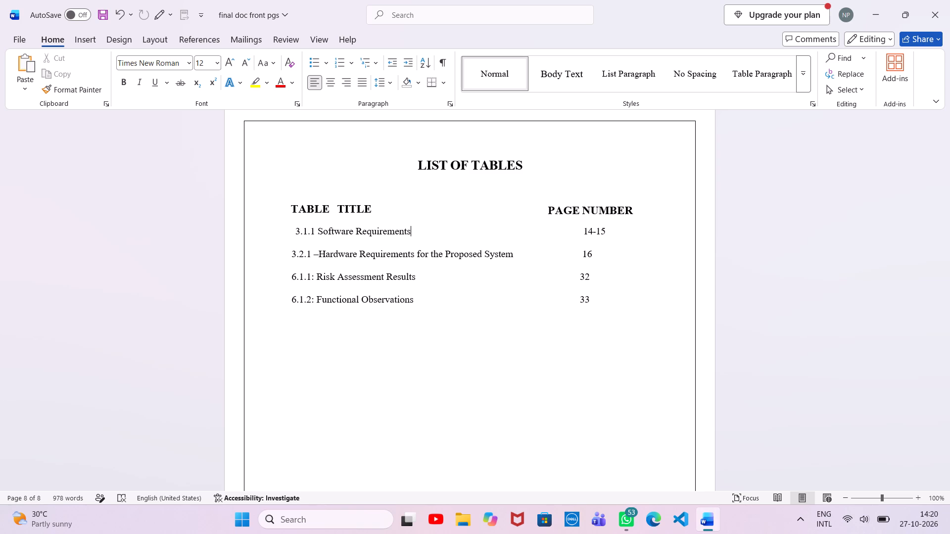
Shorten the 3.2.1 entry to "Hardware Requirements" by removing the dash before it and "for the Proposed System" after it.
click(320, 251)
key(BackSpace)
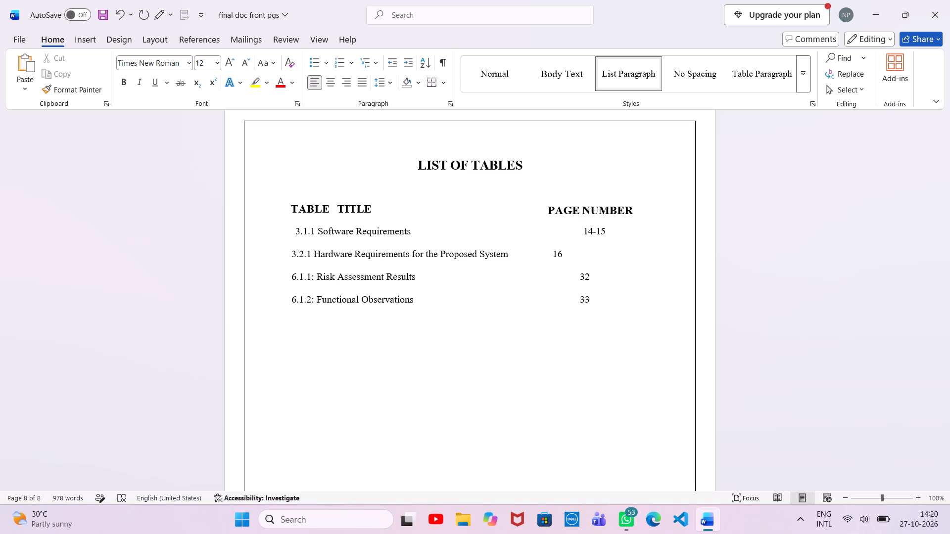
drag(519, 257, 427, 260)
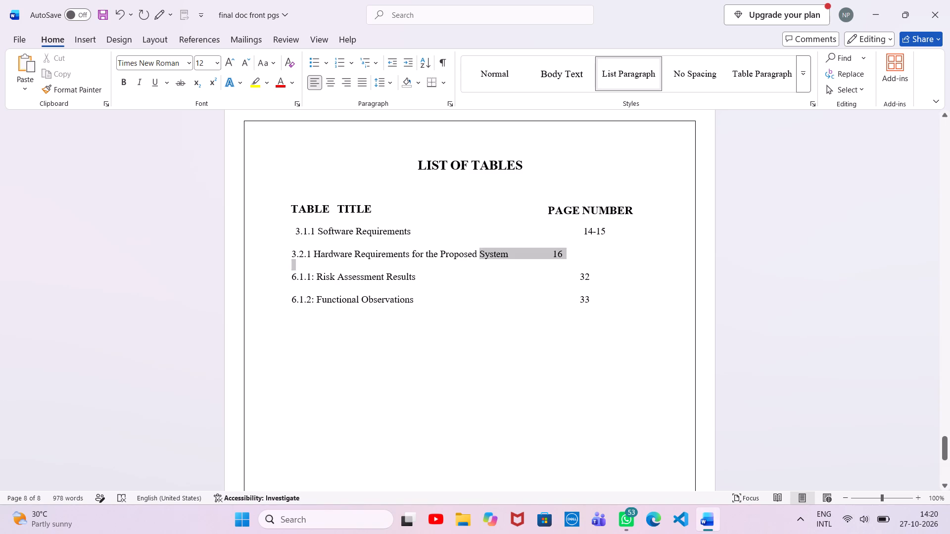
drag(427, 260, 421, 258)
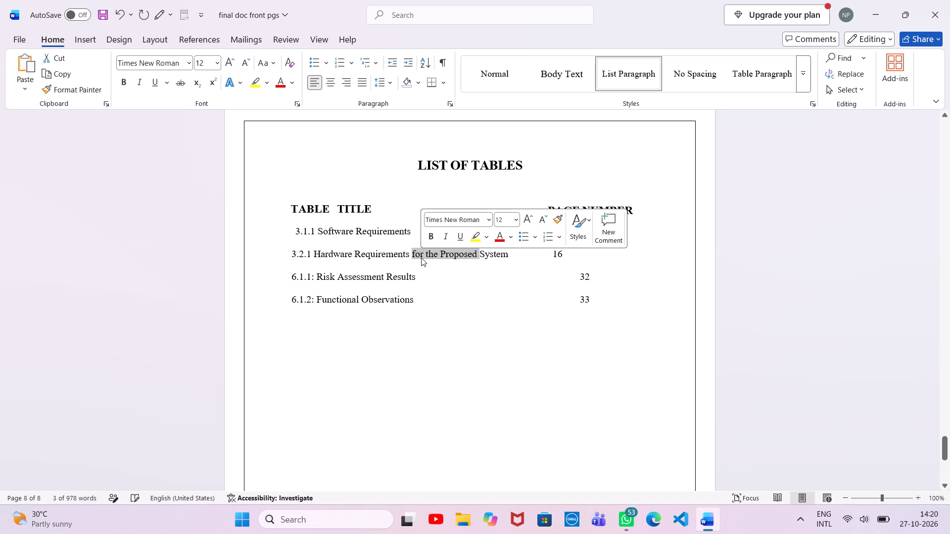
key(BackSpace)
key(Right)
key(Right)
key(Right)
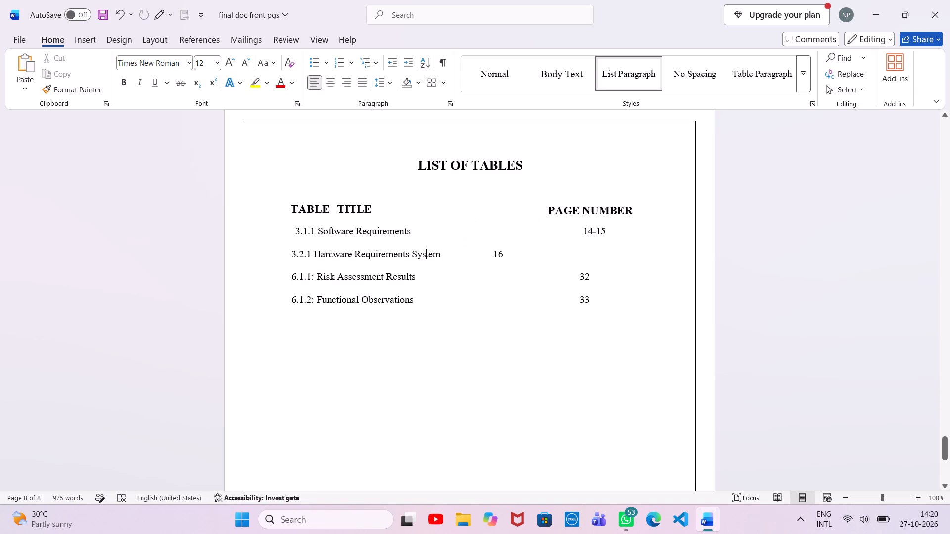
key(Right)
key(Right)
key(Right)
key(BackSpace)
key(BackSpace)
key(BackSpace)
key(BackSpace)
key(BackSpace)
key(BackSpace)
key(BackSpace)
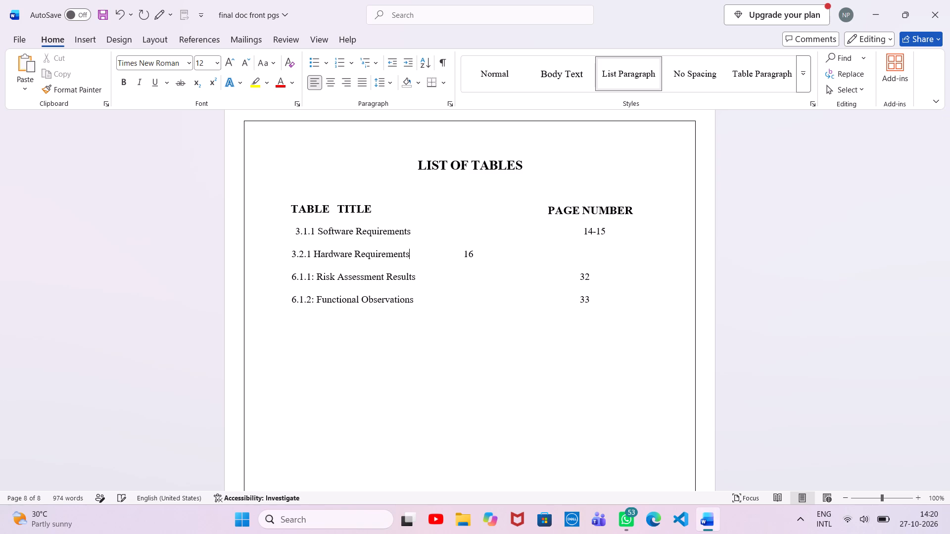
Add spaces after "3.2.1 Hardware Requirements" to move its page number back into the page number column.
key(space)
key(space)
key(space)
key(space)
key(space)
key(space)
key(space)
key(space)
key(space)
key(space)
key(space)
key(space)
key(space)
key(space)
key(space)
key(space)
key(space)
key(space)
key(space)
key(space)
key(space)
key(space)
key(space)
key(space)
key(space)
Change the page number of the 3.2.1 Hardware Requirements entry to 17.
key(Right)
key(Right)
key(Right)
key(Right)
key(Right)
key(Right)
key(Right)
key(Right)
key(Right)
key(Right)
key(Right)
key(Right)
key(Right)
key(Right)
key(Right)
key(Right)
key(Right)
key(Right)
key(Right)
key(Right)
key(Right)
key(Right)
key(Right)
key(Right)
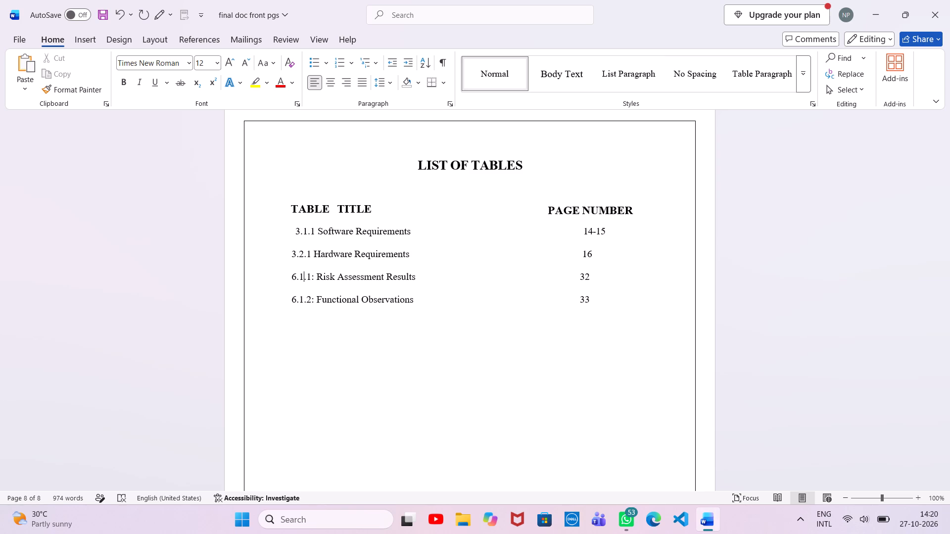
click(595, 261)
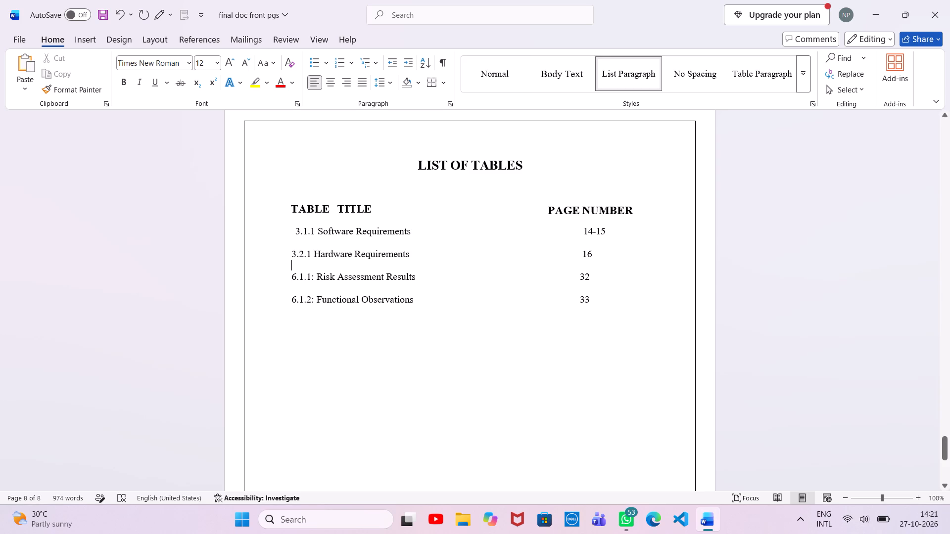
click(594, 258)
key(BackSpace)
key(7)
Add a new entry "4.1.3 Multi-language Detection" below the 3.2.1 entry, separated by a blank line.
click(443, 256)
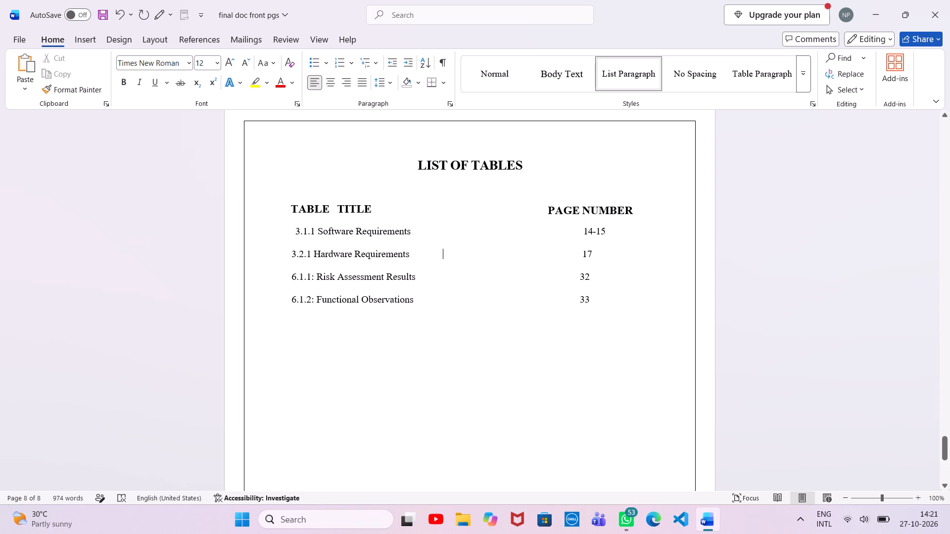
click(601, 254)
key(Return)
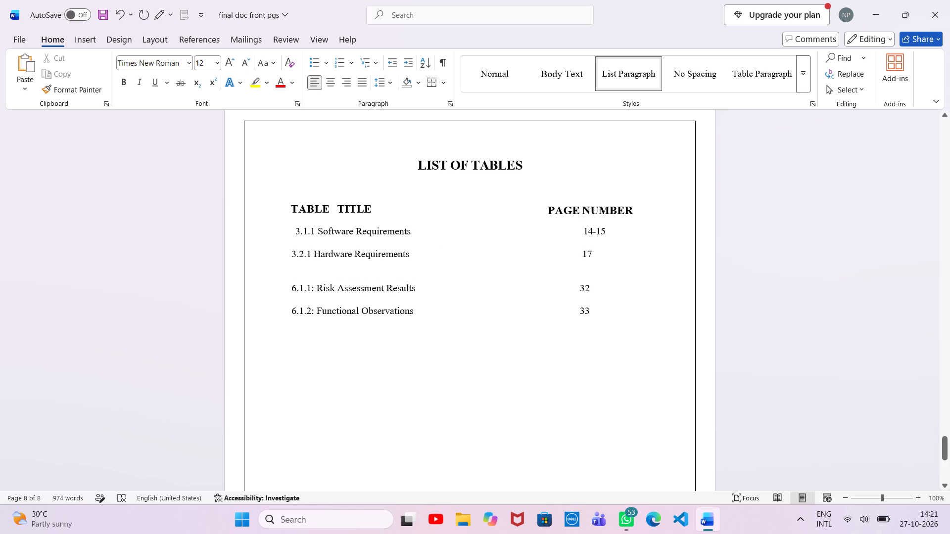
text(4.)
key(BackSpace)
key(BackSpace)
key(Return)
key(4)
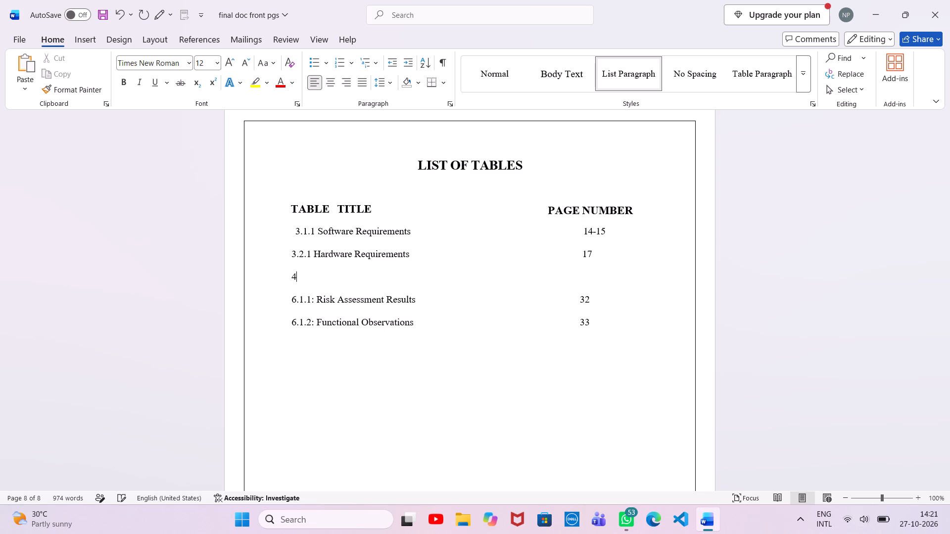
key(period)
key(1)
text(.3)
key(space)
text(Mu)
text(lti)
key(minus)
text(language)
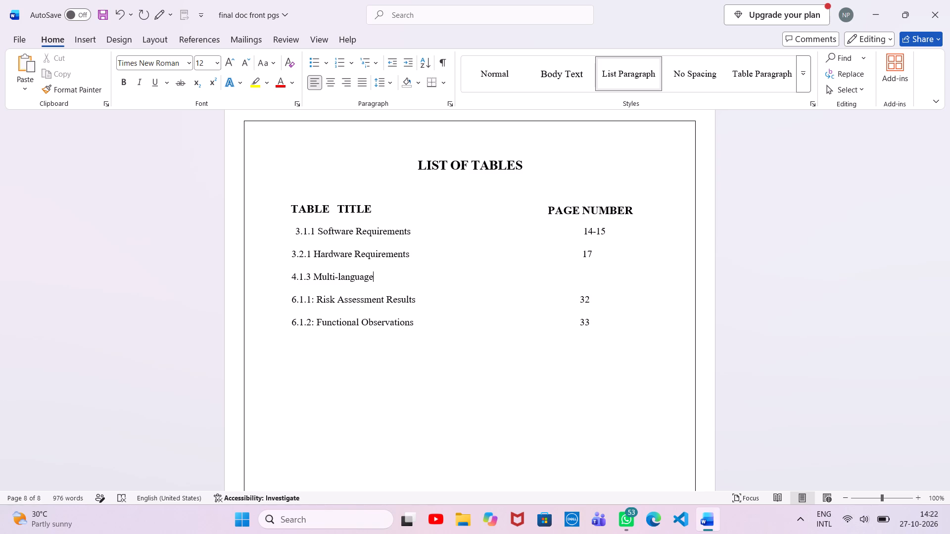
key(space)
text(Detection)
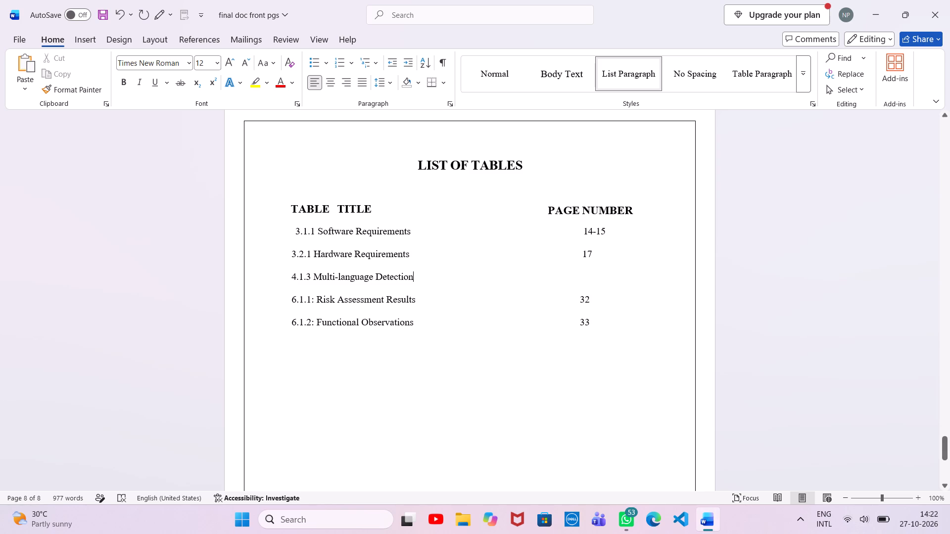
Add page number 19 to the 4.1.3 Multi-language Detection entry, spaced out to the page number column.
key(space)
key(space)
key(space)
key(space)
key(space)
key(space)
key(space)
key(space)
key(space)
key(space)
key(space)
key(space)
key(space)
key(space)
key(space)
key(space)
key(space)
key(space)
key(space)
key(space)
key(space)
key(space)
key(space)
key(space)
key(space)
key(space)
text(19)
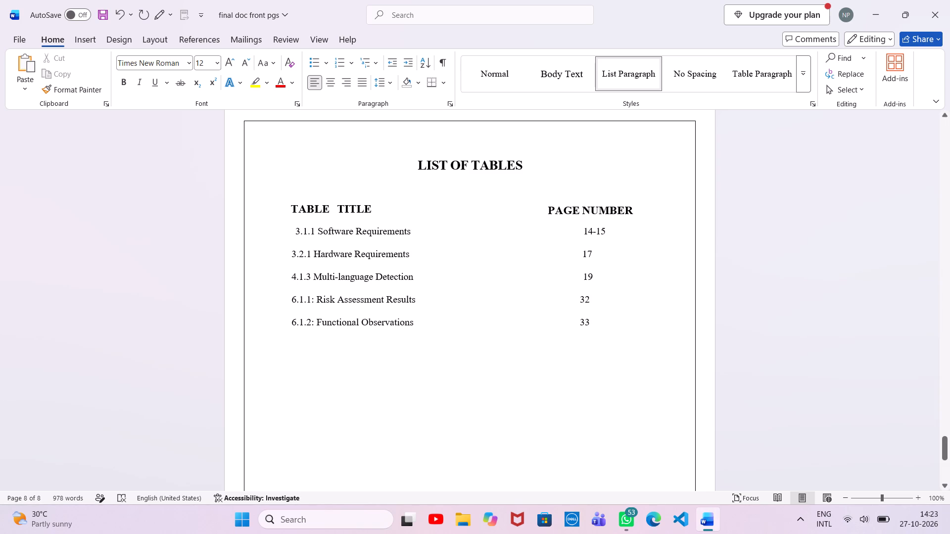
Delete the 6.1.1 Risk Assessment Results and 6.1.2 Functional Observations entries together with their page numbers.
drag(416, 327, 290, 301)
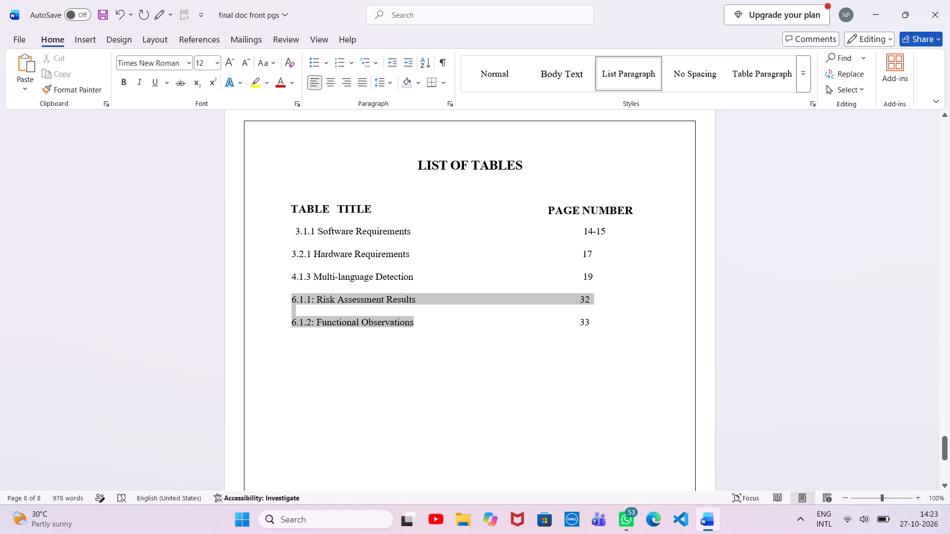
drag(290, 301, 284, 301)
key(BackSpace)
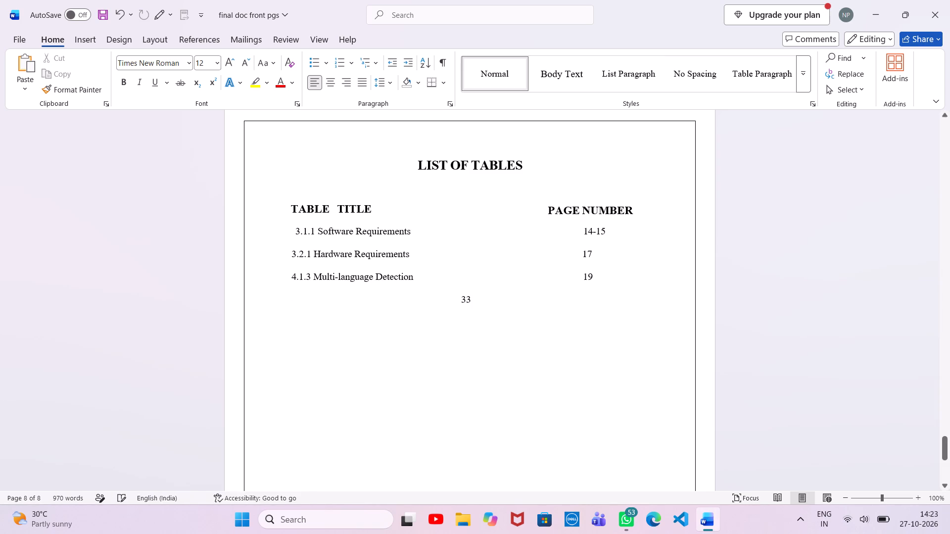
click(493, 300)
key(BackSpace)
key(BackSpace)
Look over the rest of the List of Tables page and back through the preceding front pages.
scroll(493, 300, down, 1)
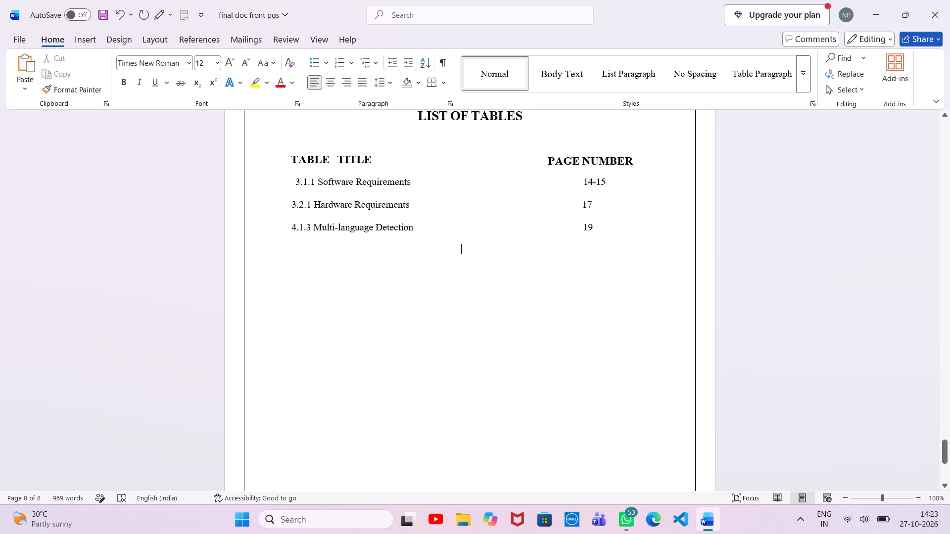
scroll(493, 300, down, 3)
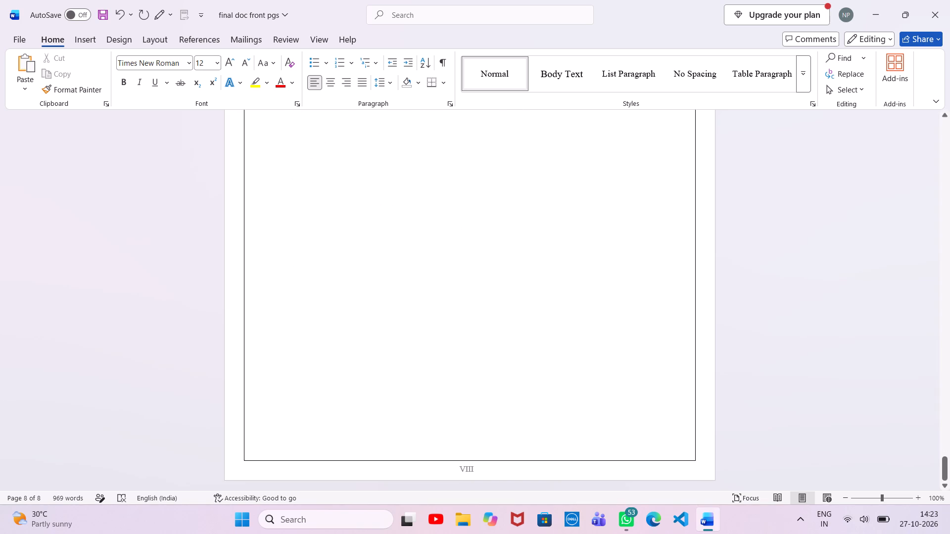
scroll(493, 300, down, 2)
scroll(493, 300, up, 12)
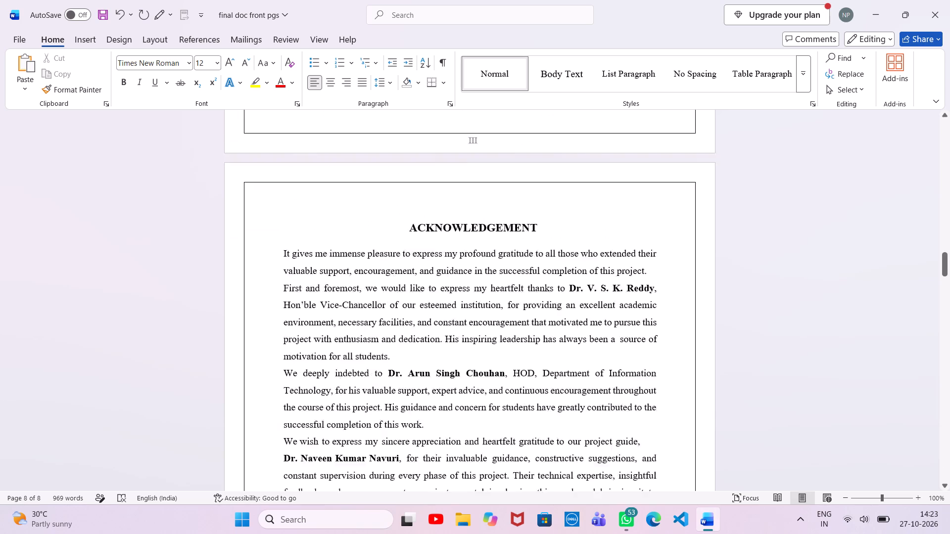
Save the front pages document.
scroll(493, 300, up, 13)
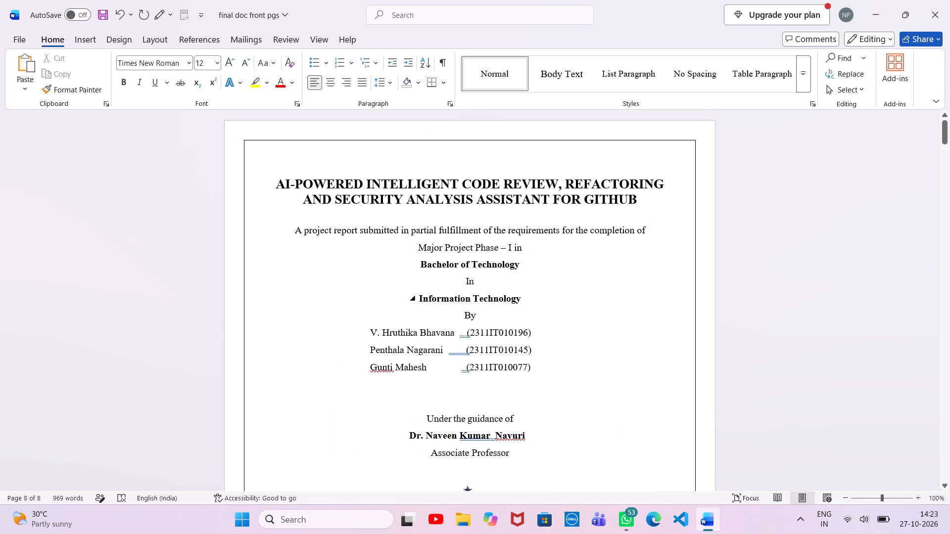
key(ctrl+s)
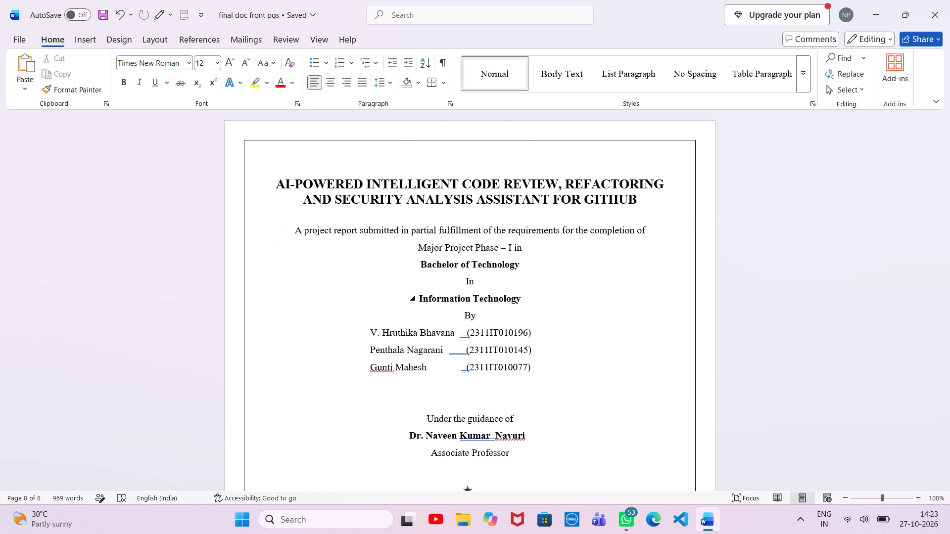
Review all the front pages, from the title page and certificate through to the List of Tables.
scroll(493, 300, down, 3)
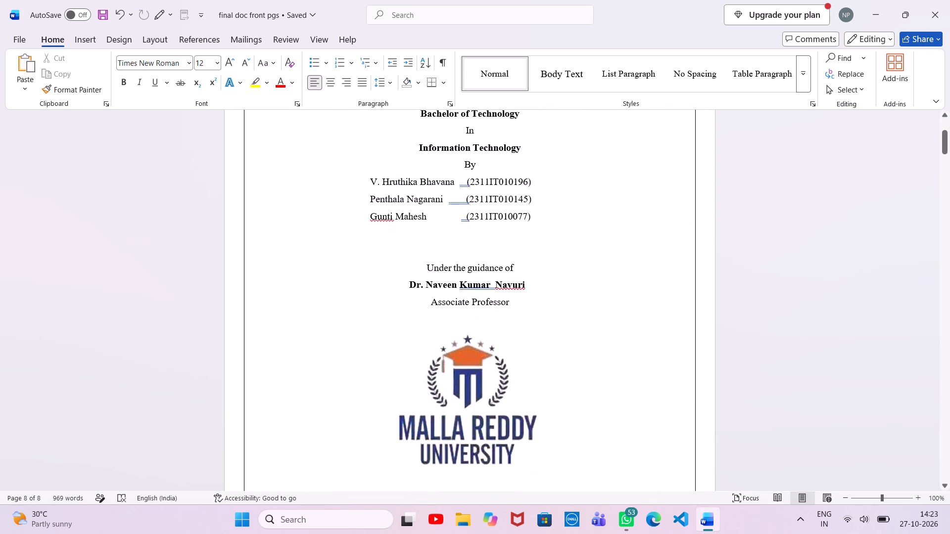
scroll(493, 300, down, 10)
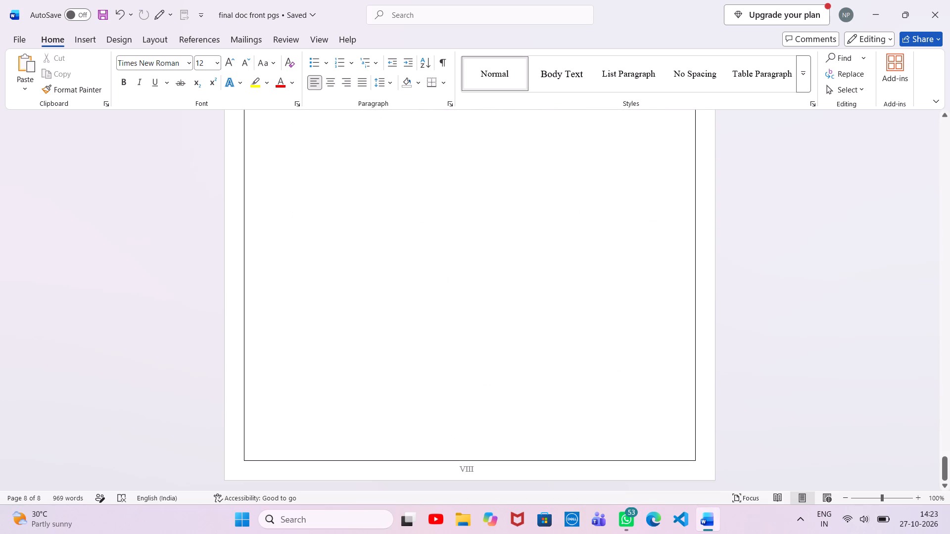
scroll(493, 300, down, 2)
scroll(493, 300, up, 9)
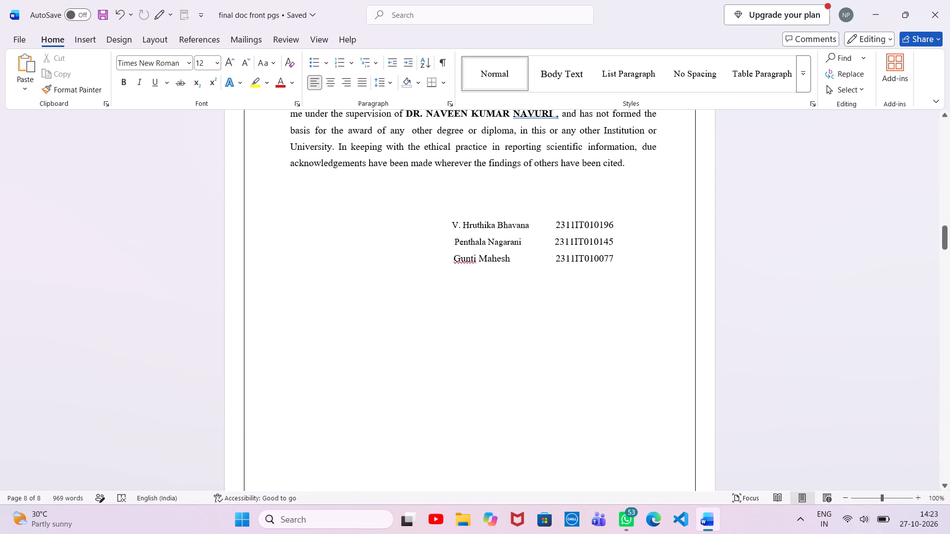
scroll(493, 300, up, 3)
scroll(493, 300, down, 10)
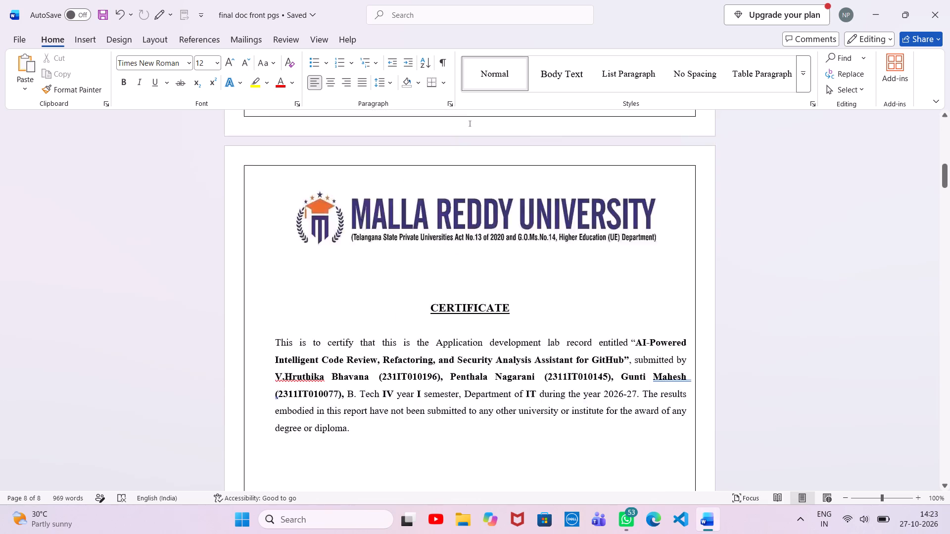
scroll(493, 300, down, 12)
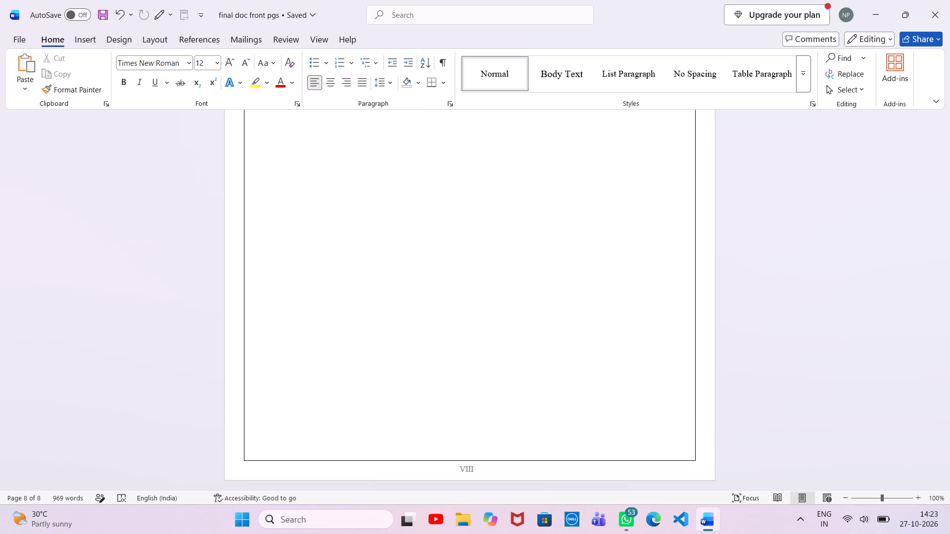
scroll(770, 210, up, 4)
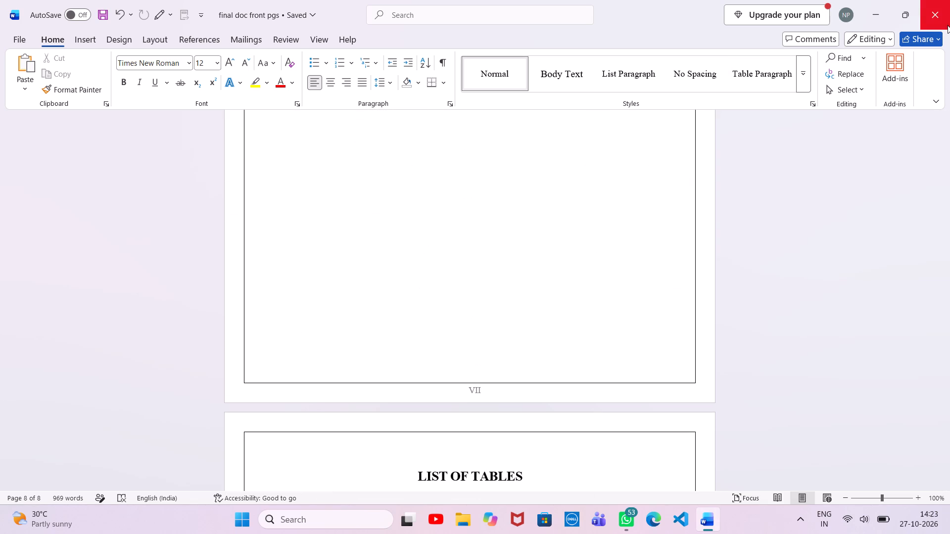
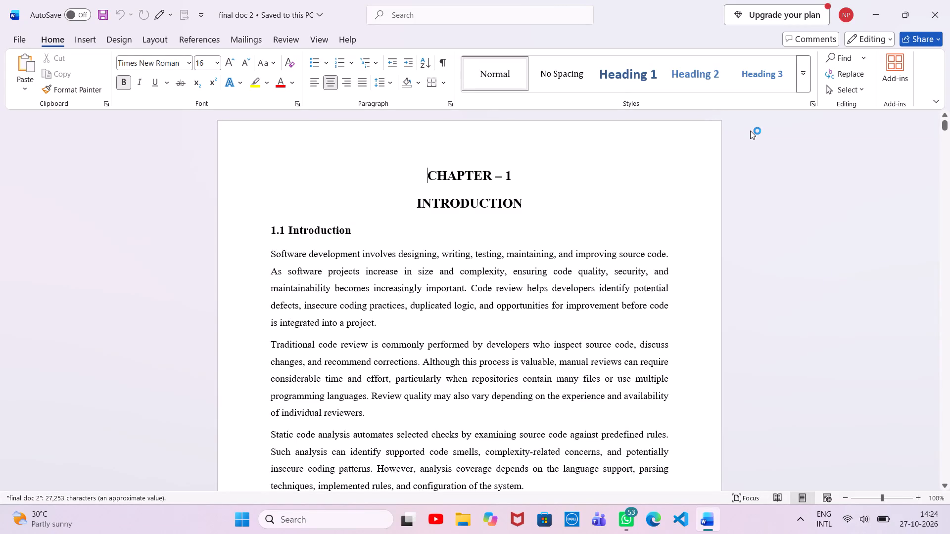
Open the page margin options for the final doc 2 chapters document.
click(84, 43)
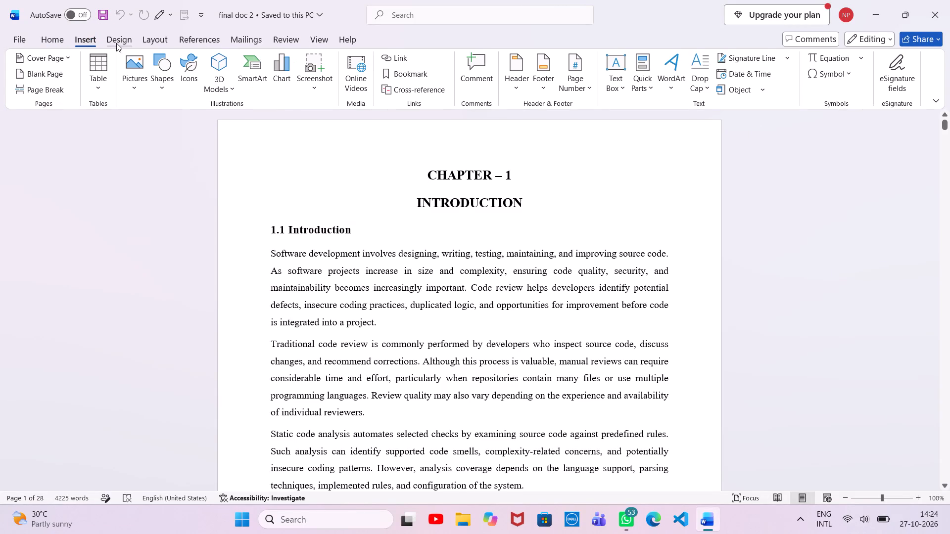
click(125, 44)
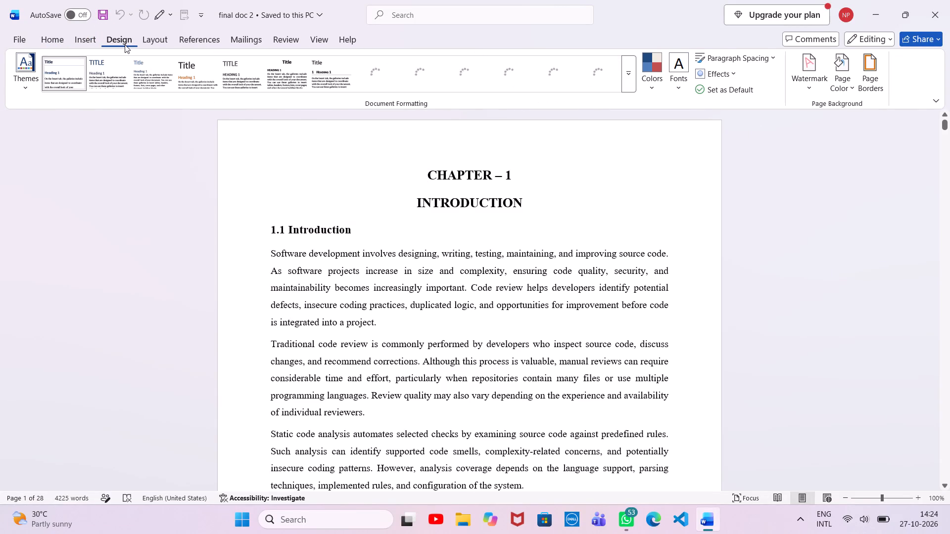
click(152, 44)
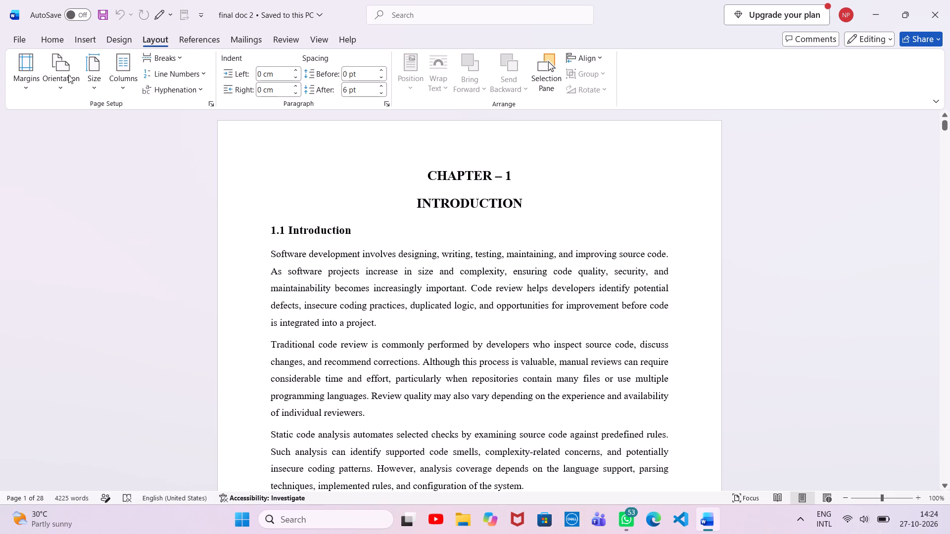
click(25, 87)
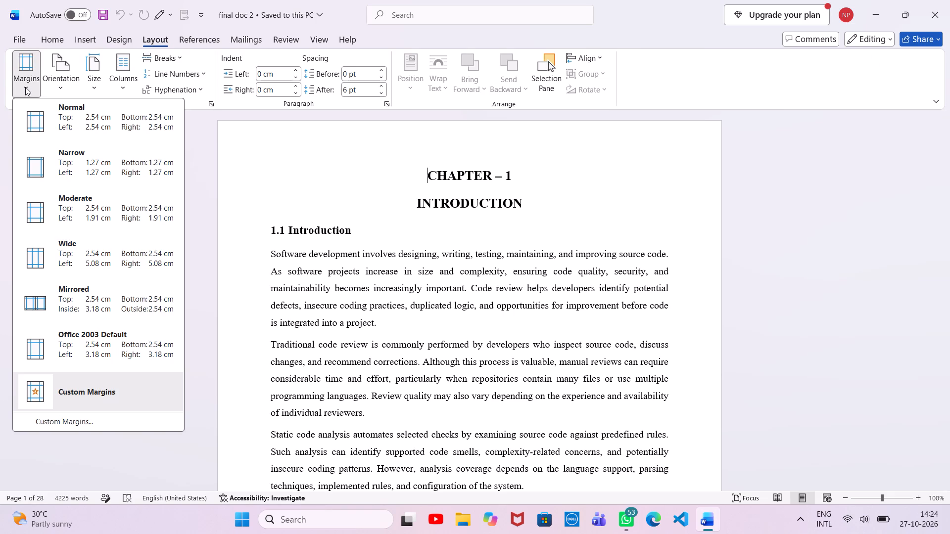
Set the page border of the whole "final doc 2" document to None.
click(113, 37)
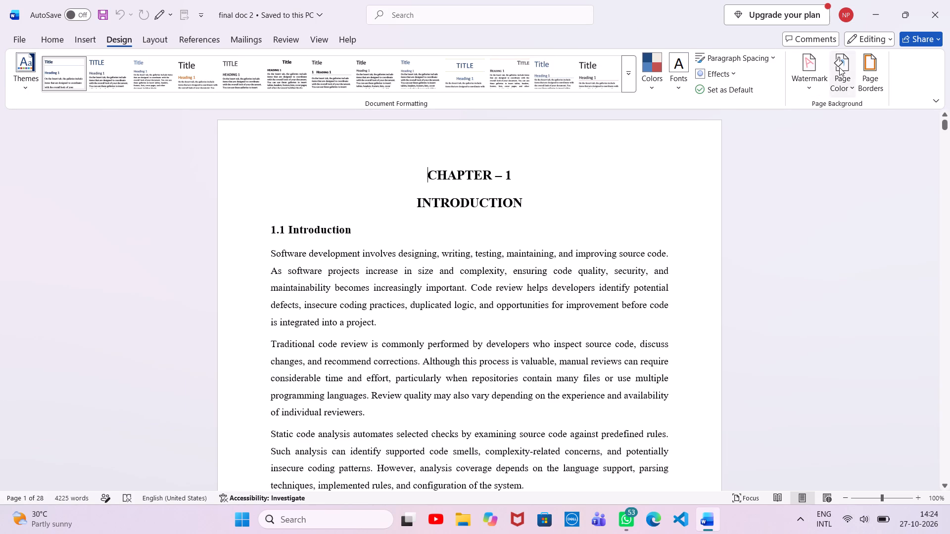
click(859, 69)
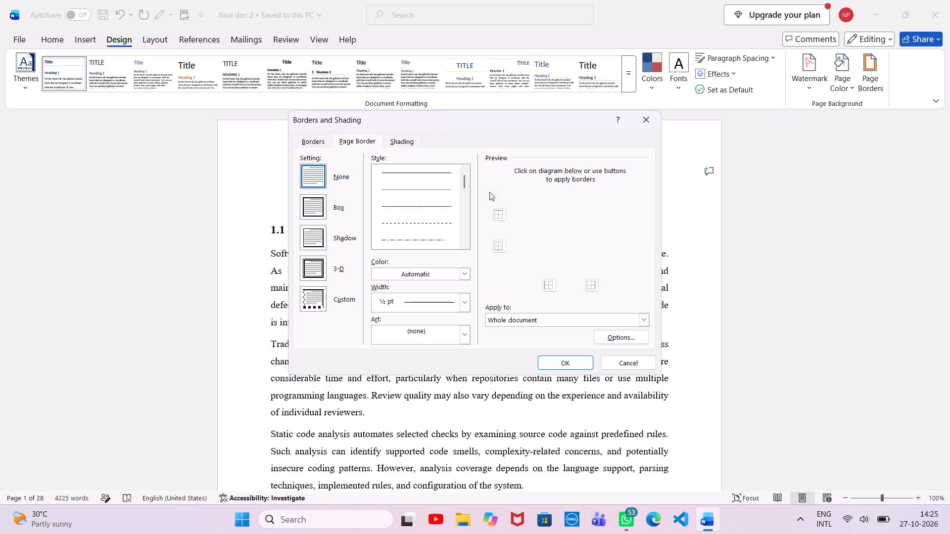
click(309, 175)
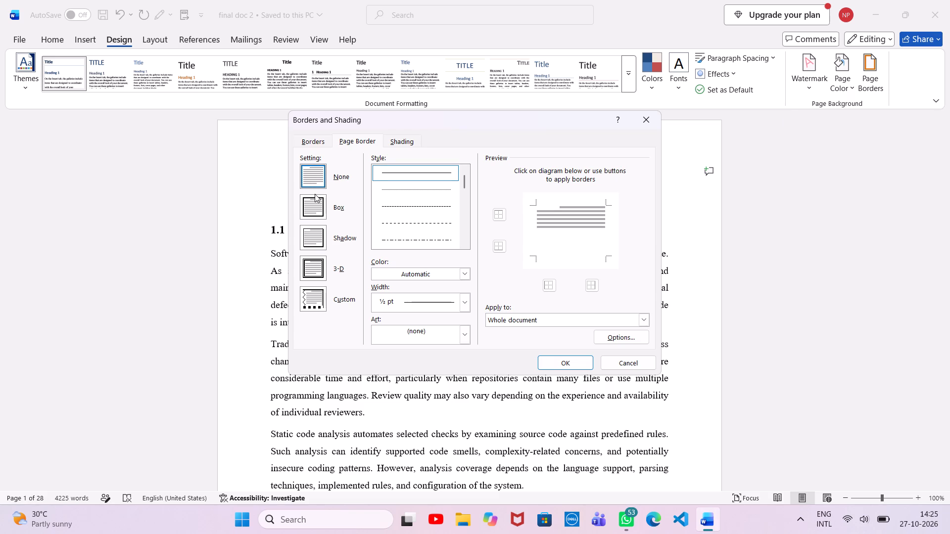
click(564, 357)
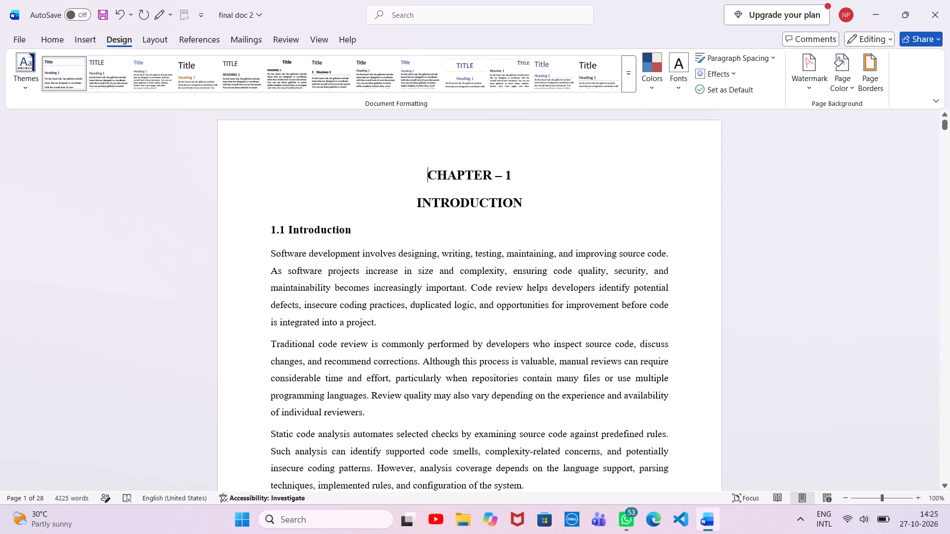
Apply a Box page border with a solid ½ pt line in automatic colour to the whole document.
click(877, 80)
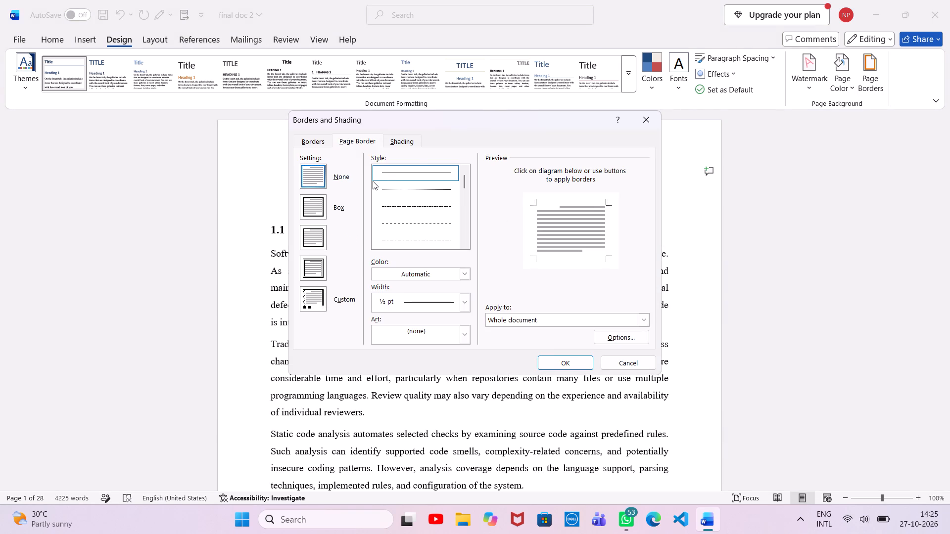
click(316, 201)
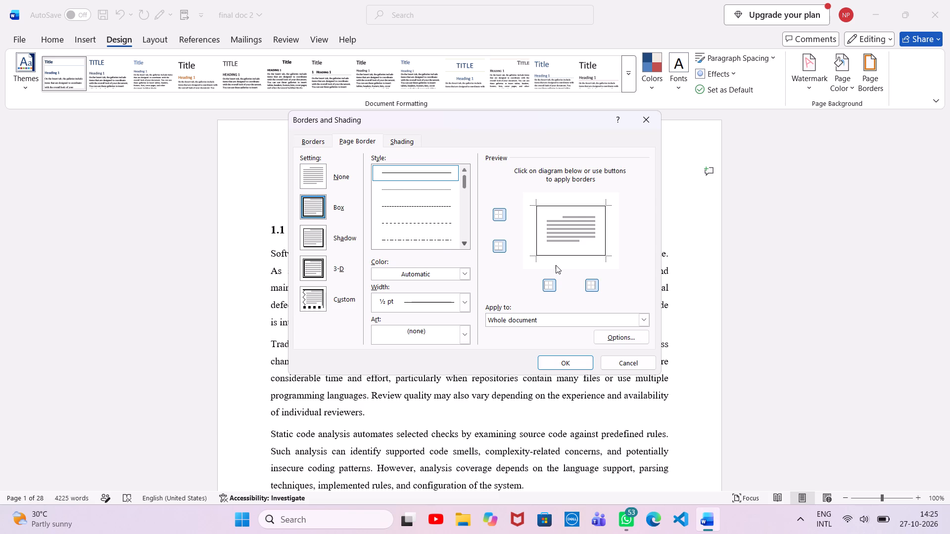
click(570, 360)
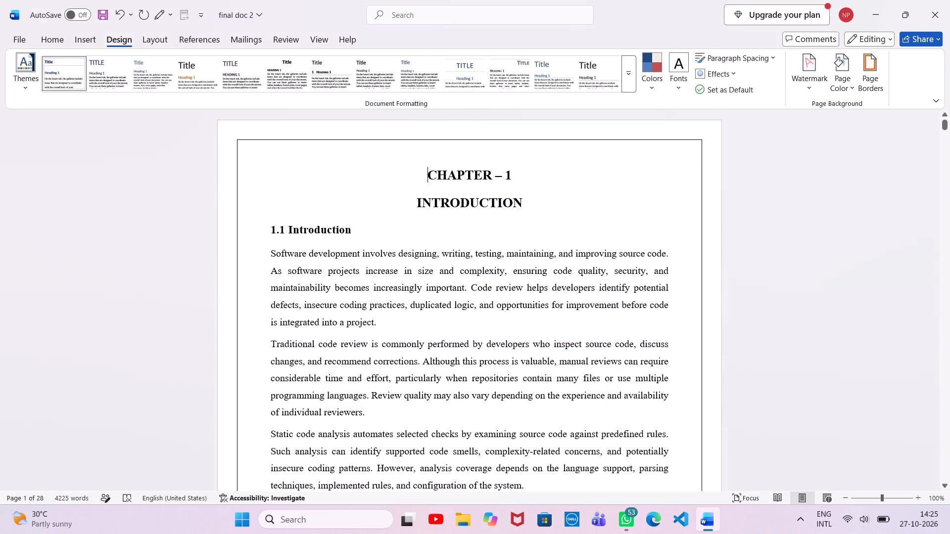
Check the page border throughout the document, from Chapter 1 to the appendix page and back to the start.
scroll(782, 293, down, 13)
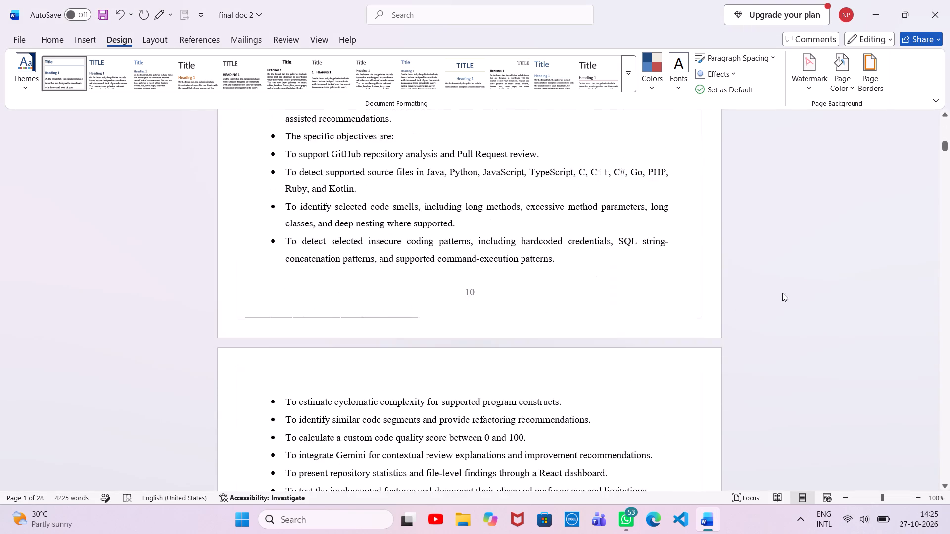
scroll(782, 293, down, 20)
scroll(782, 293, down, 4)
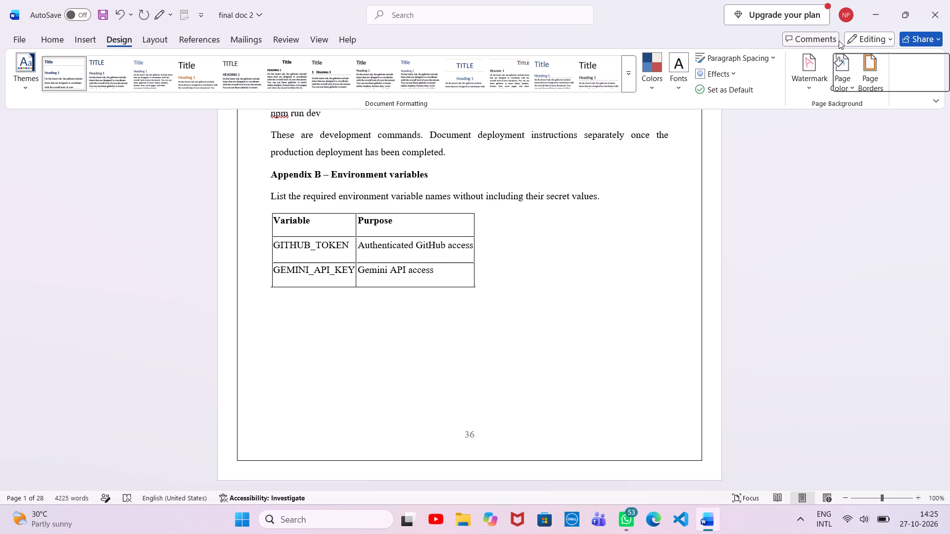
scroll(839, 41, up, 4)
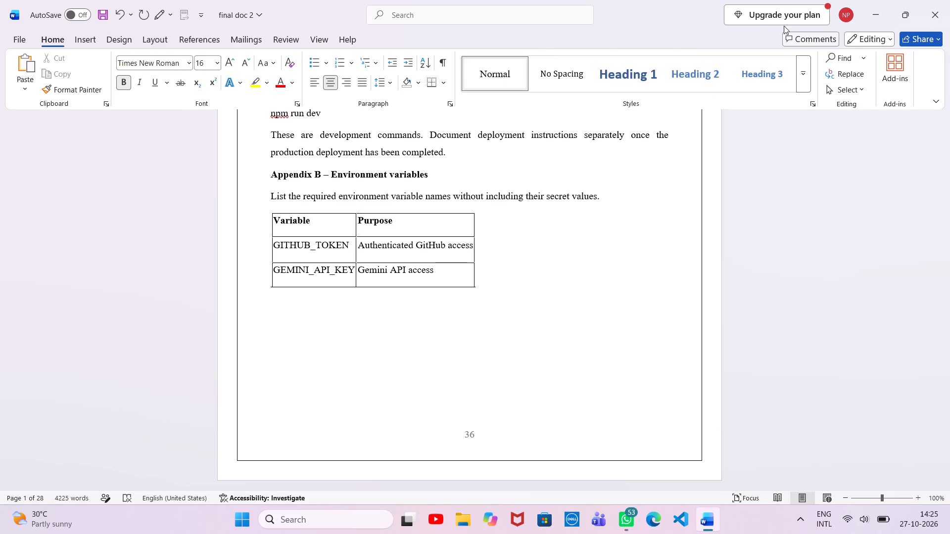
scroll(830, 220, up, 10)
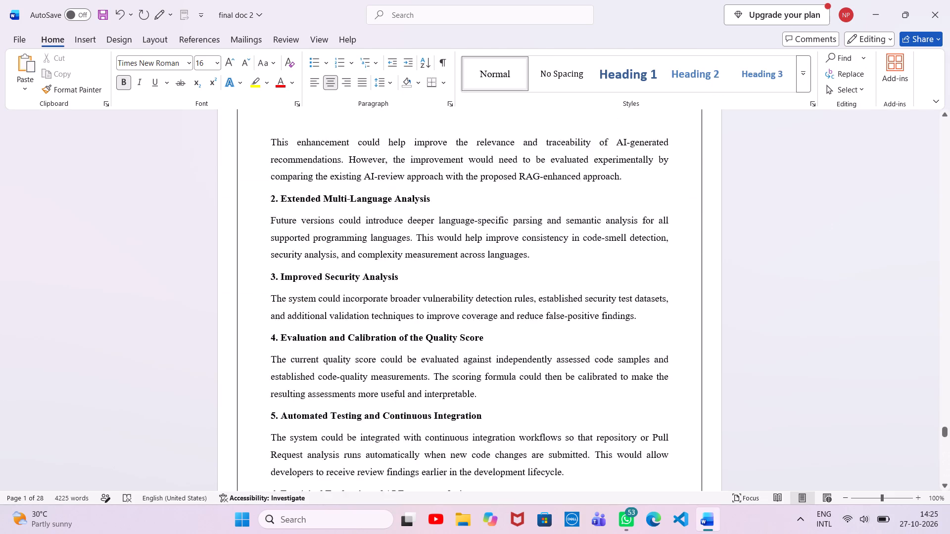
scroll(830, 220, up, 15)
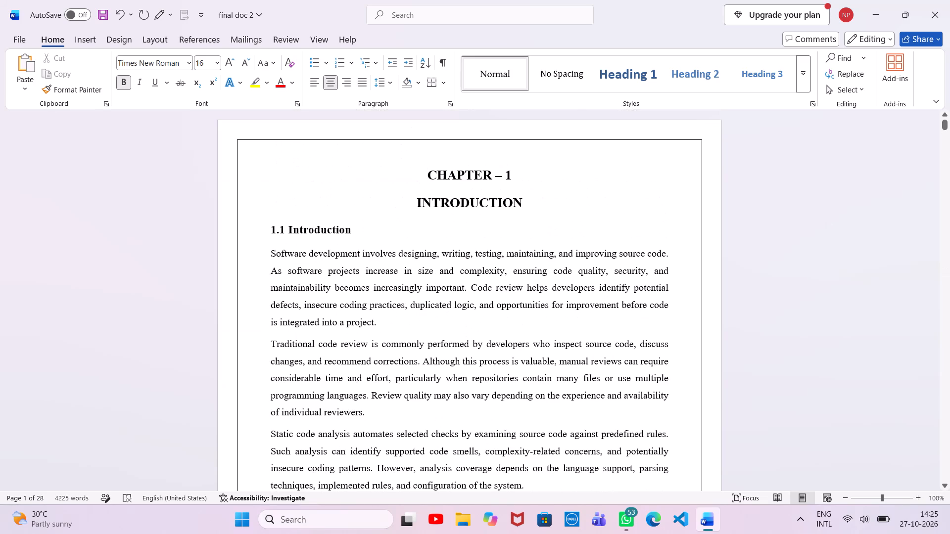
Save the "final doc 2" document with its page border.
click(493, 12)
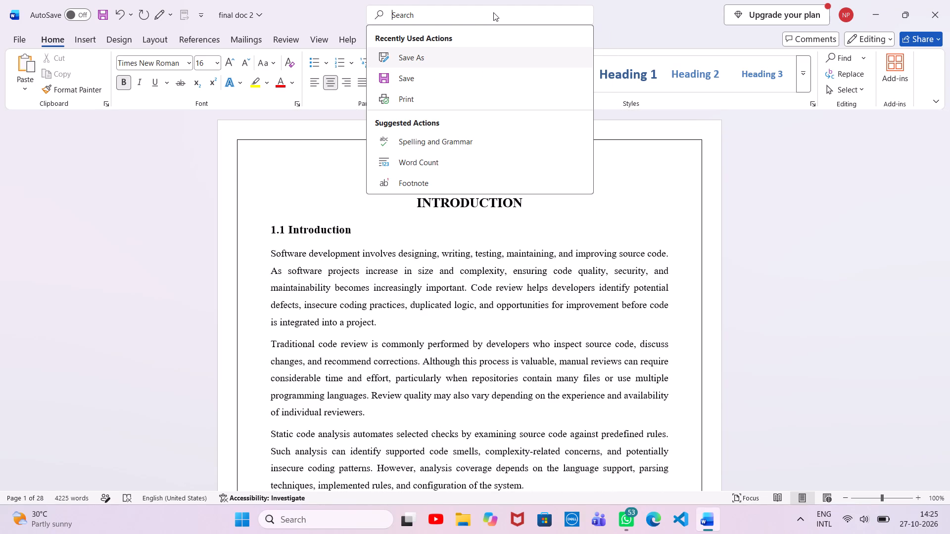
key(ctrl+s)
click(794, 203)
key(ctrl+s)
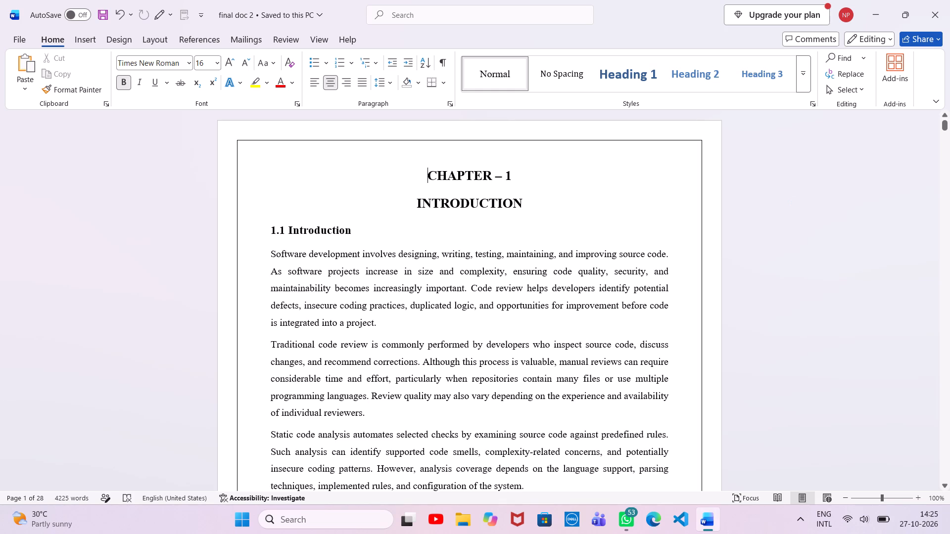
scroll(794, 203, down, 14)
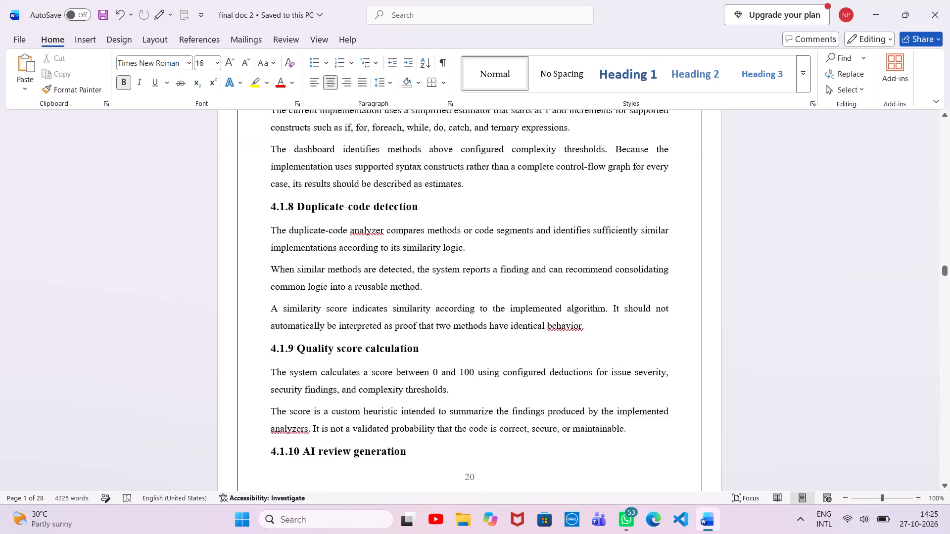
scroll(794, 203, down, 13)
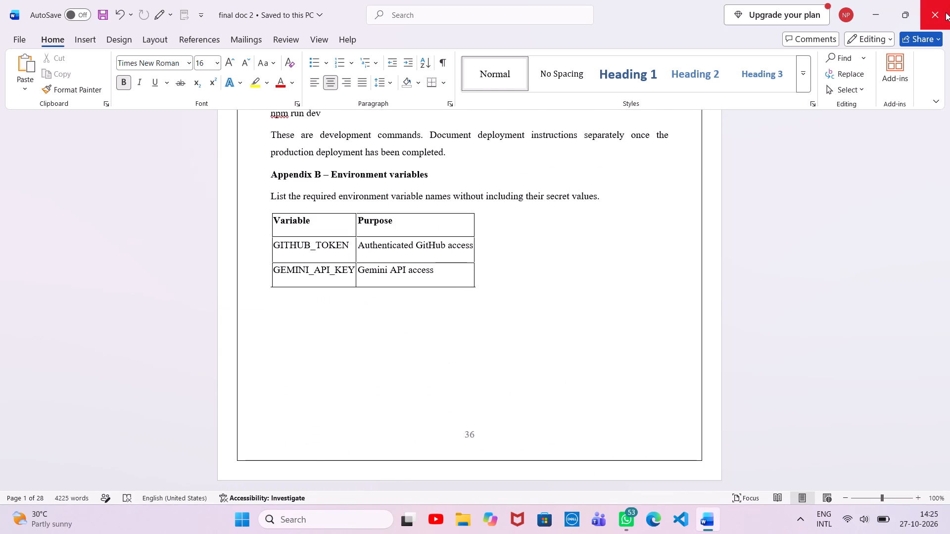
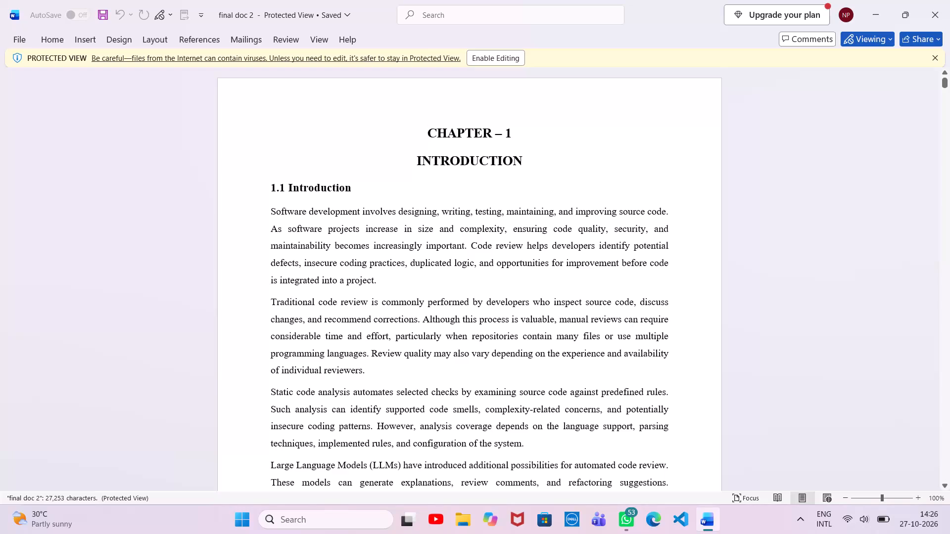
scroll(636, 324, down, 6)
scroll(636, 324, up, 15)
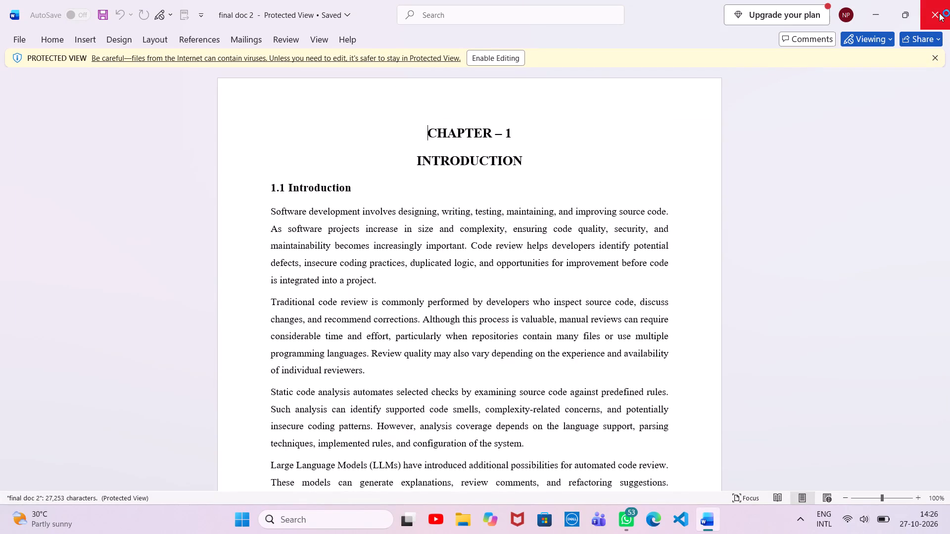
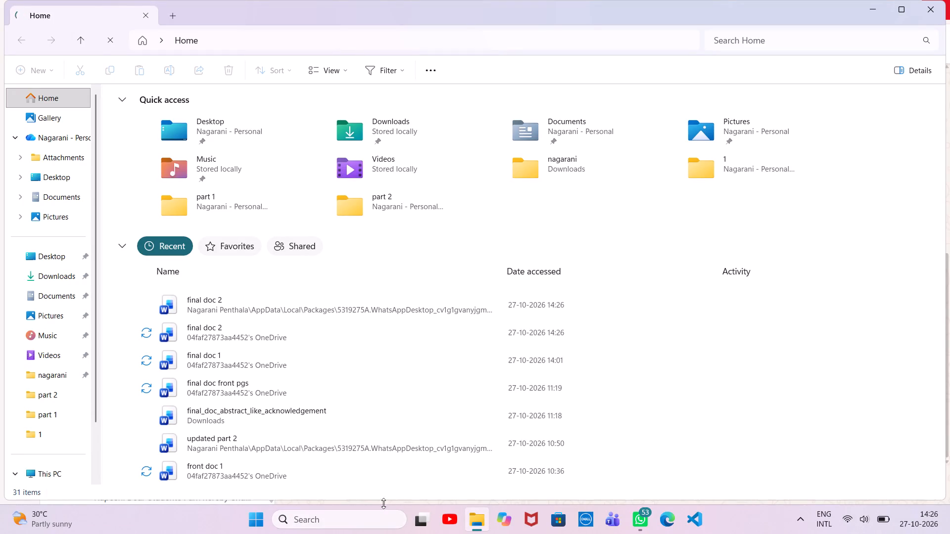
Copy the OneDrive version of the "final doc 2" Word file from the recent files.
click(330, 335)
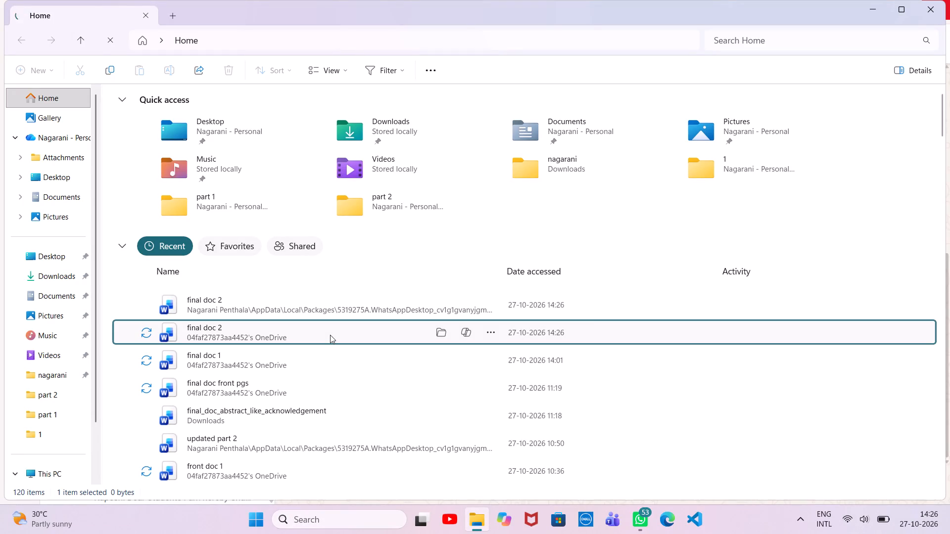
key(ctrl+c)
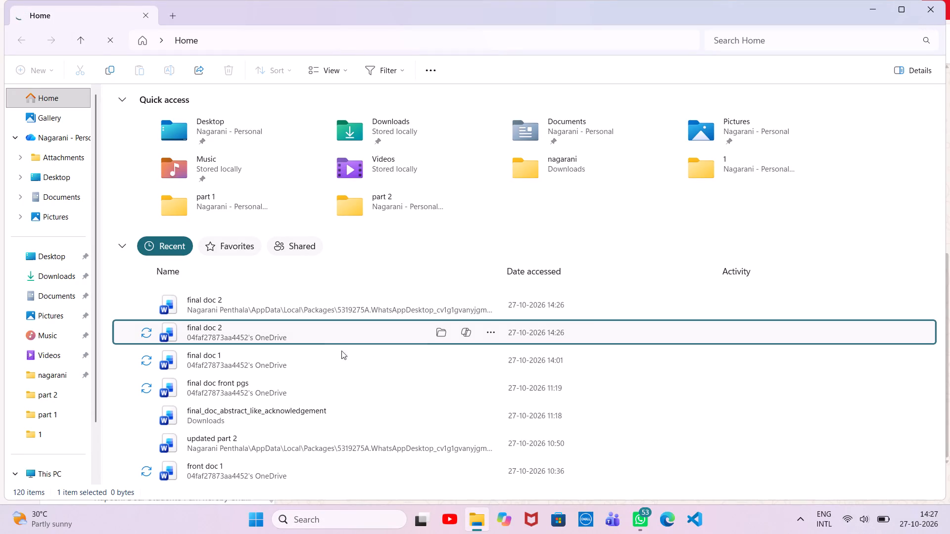
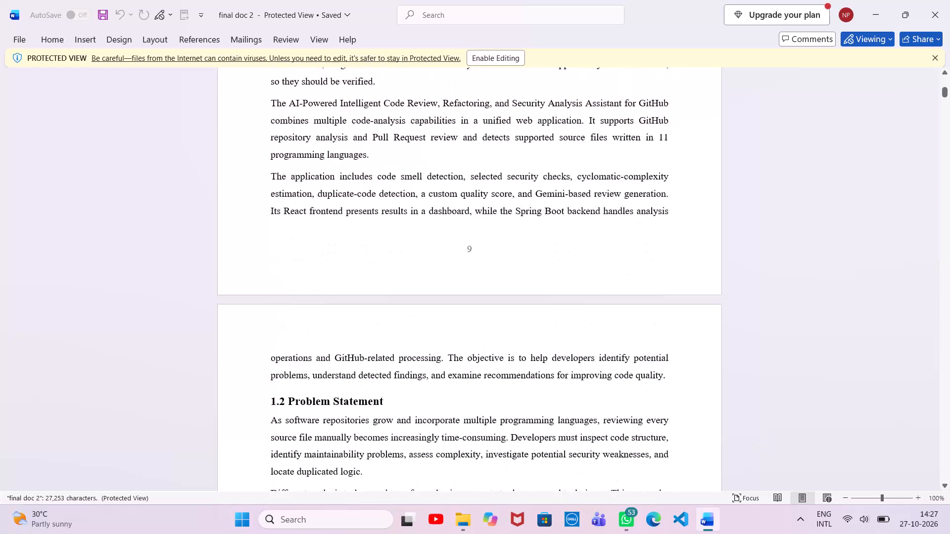
Skim the body pages of "final doc 2" from the introduction chapter through to the references.
scroll(759, 442, up, 5)
scroll(759, 442, down, 15)
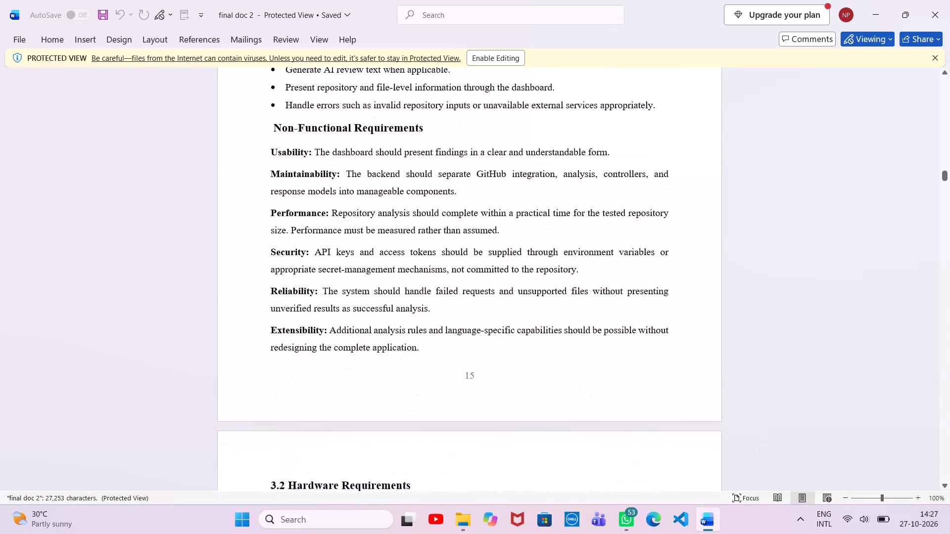
scroll(759, 442, down, 20)
scroll(759, 442, down, 20)
scroll(759, 442, down, 20)
scroll(759, 442, down, 12)
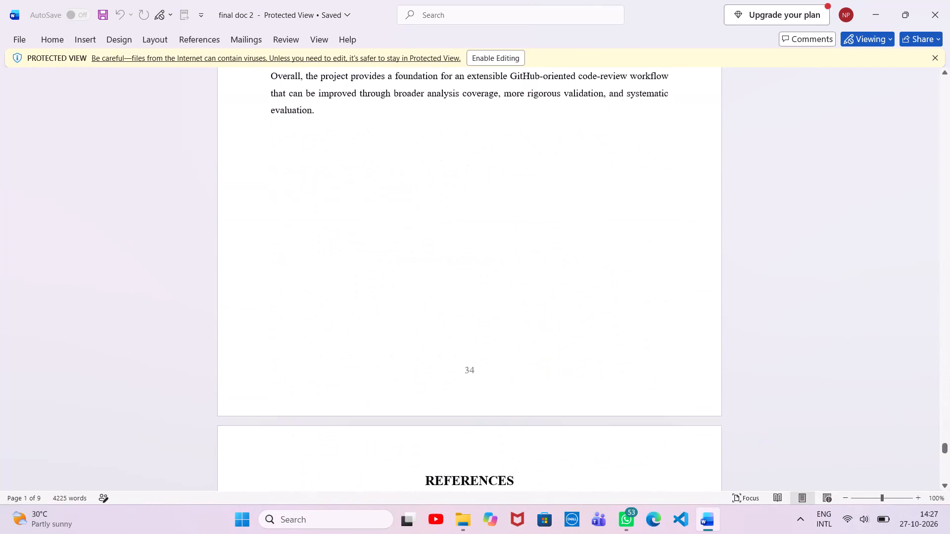
scroll(759, 442, down, 14)
scroll(759, 442, up, 12)
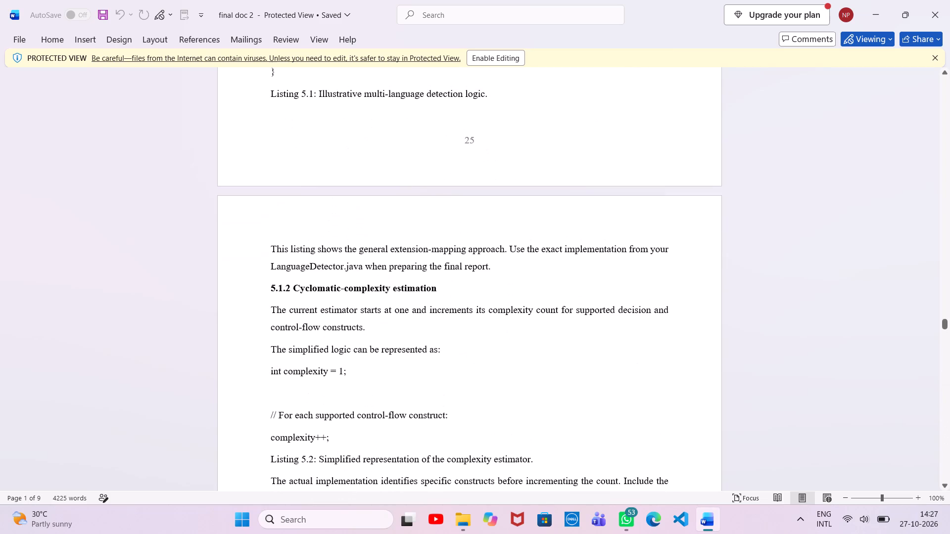
Enable editing in "final doc 2" and apply a Box page border with a ½ pt automatic-colour line to the whole document.
click(507, 61)
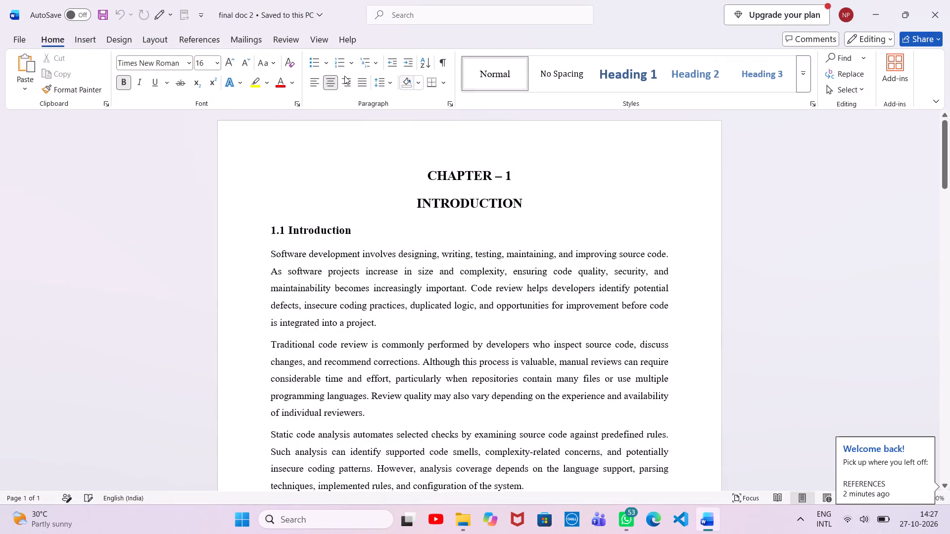
click(112, 34)
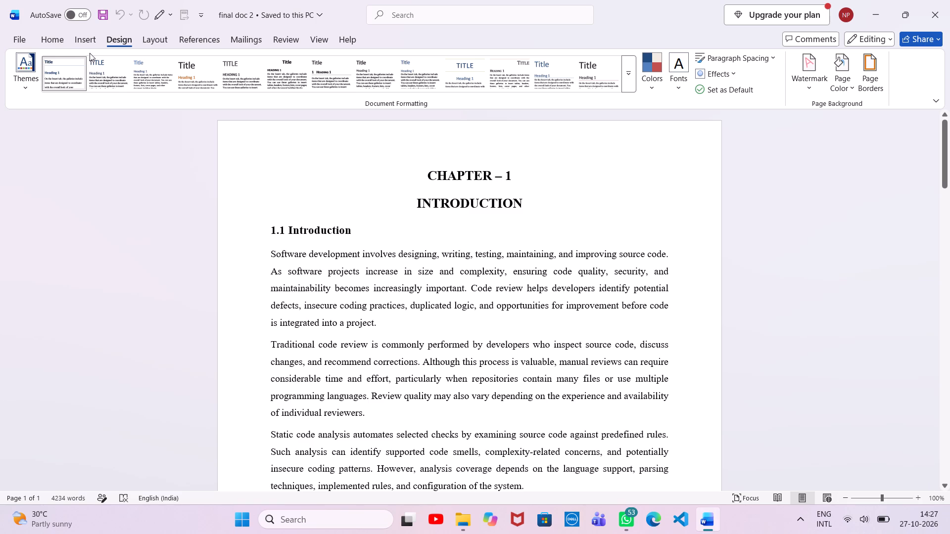
click(866, 78)
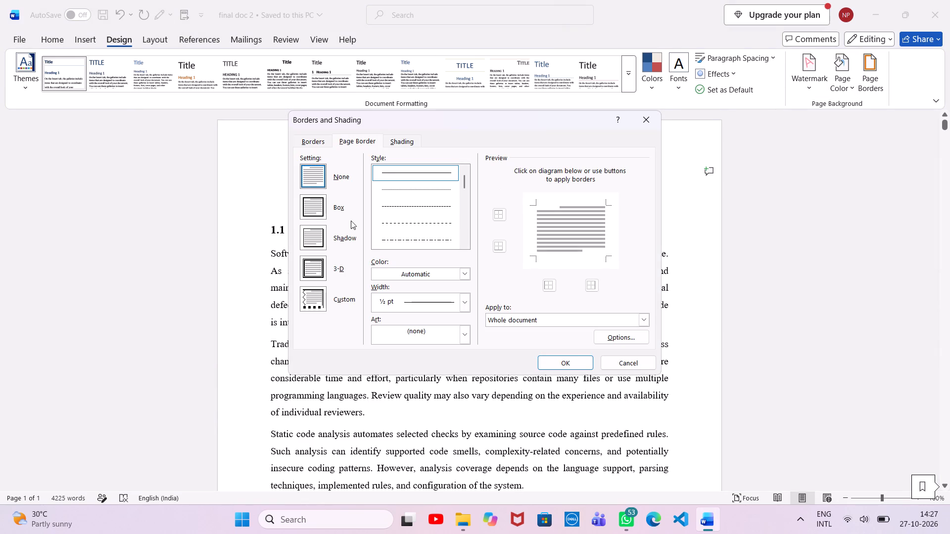
click(325, 211)
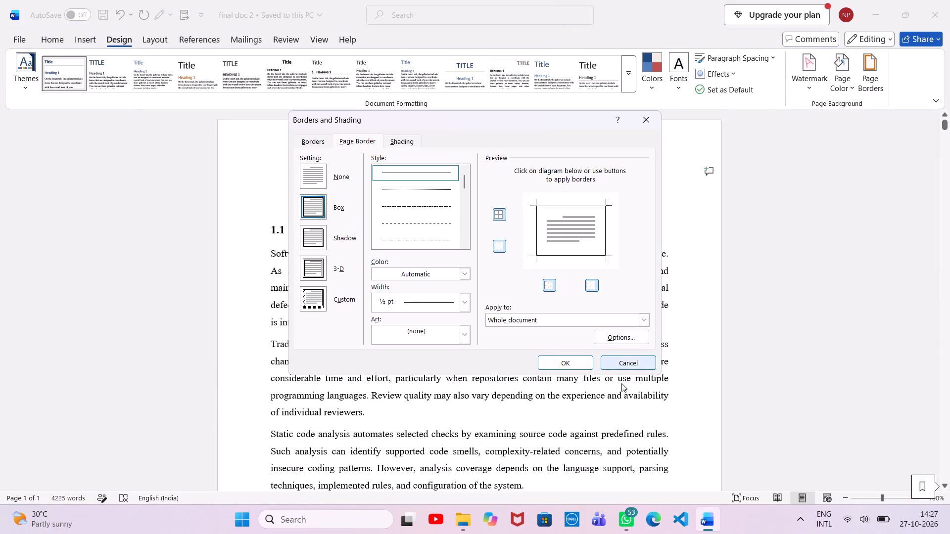
click(565, 368)
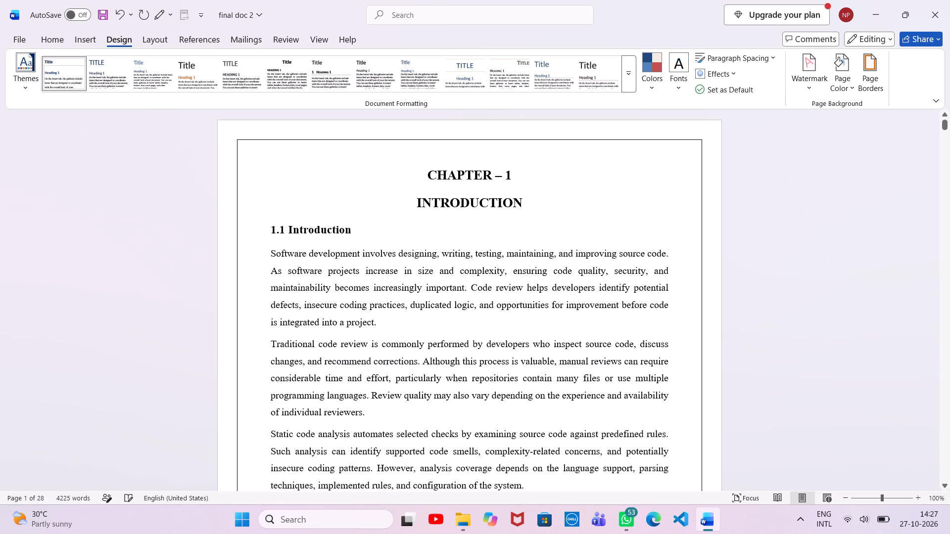
click(863, 205)
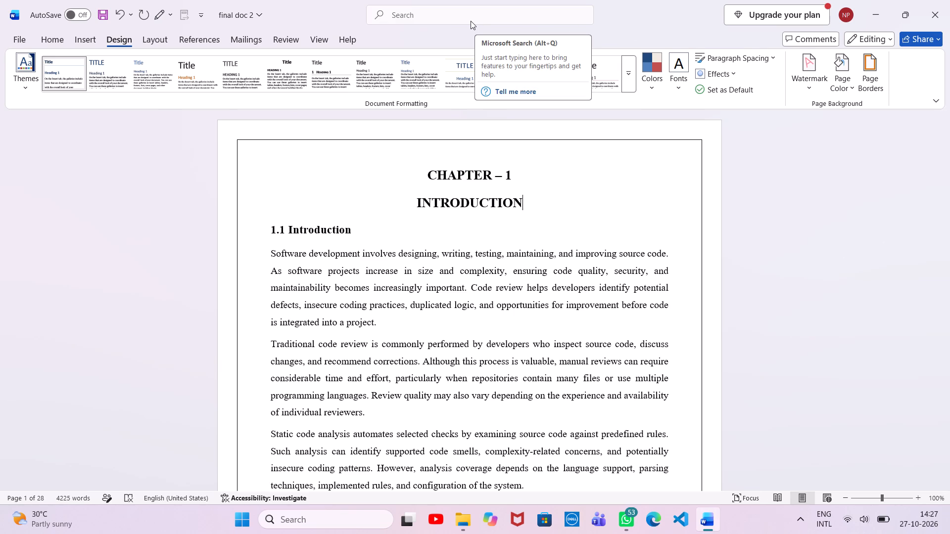
Save the "final doc 2" document with its page border.
click(439, 11)
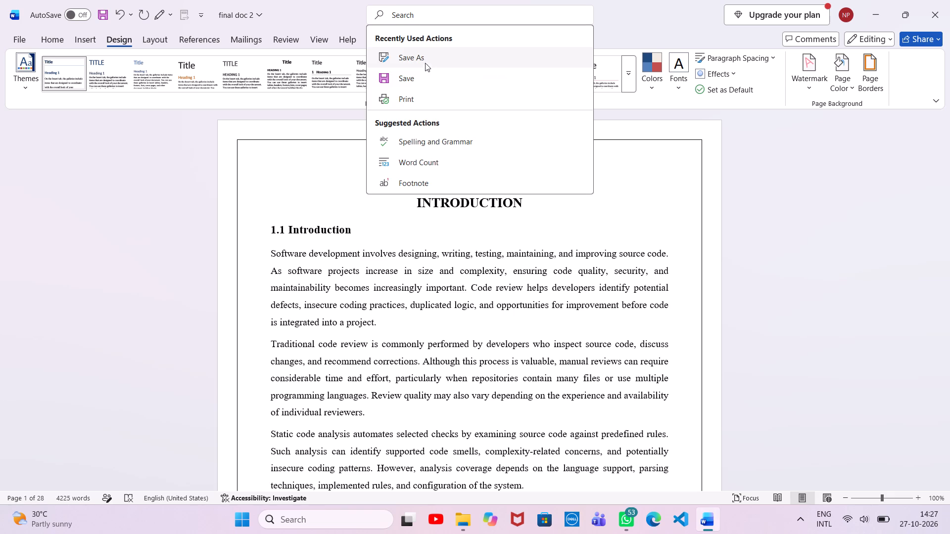
click(422, 78)
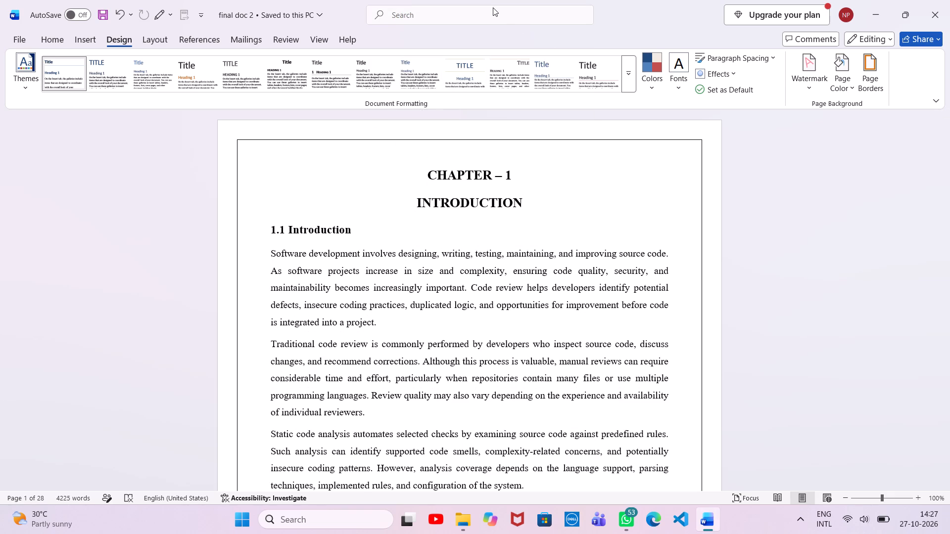
click(491, 6)
click(460, 13)
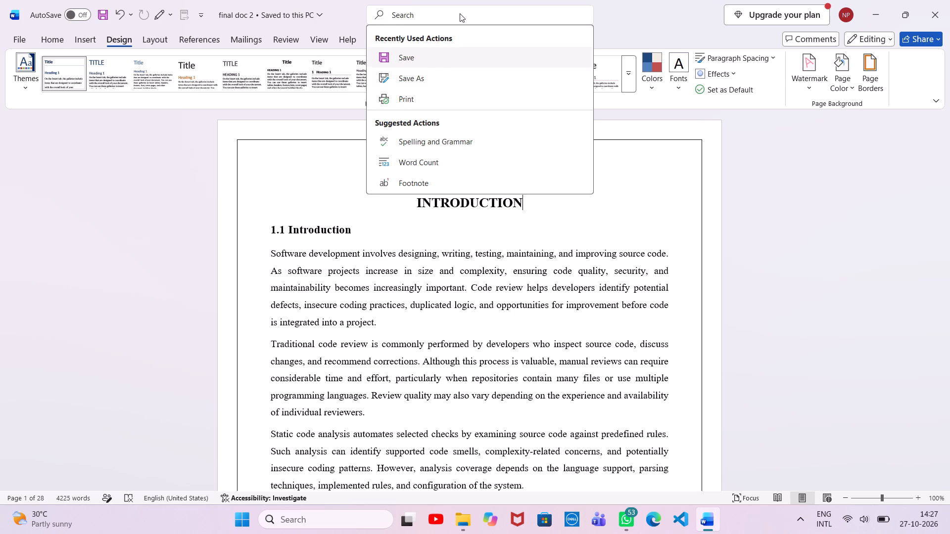
click(434, 57)
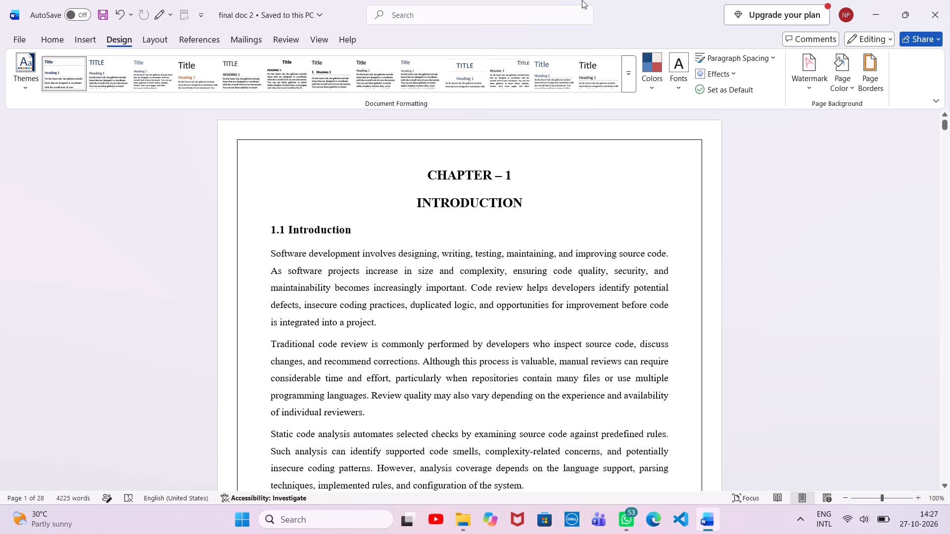
Bring up the recently used save actions for "final doc 2" through Microsoft Search.
click(525, 18)
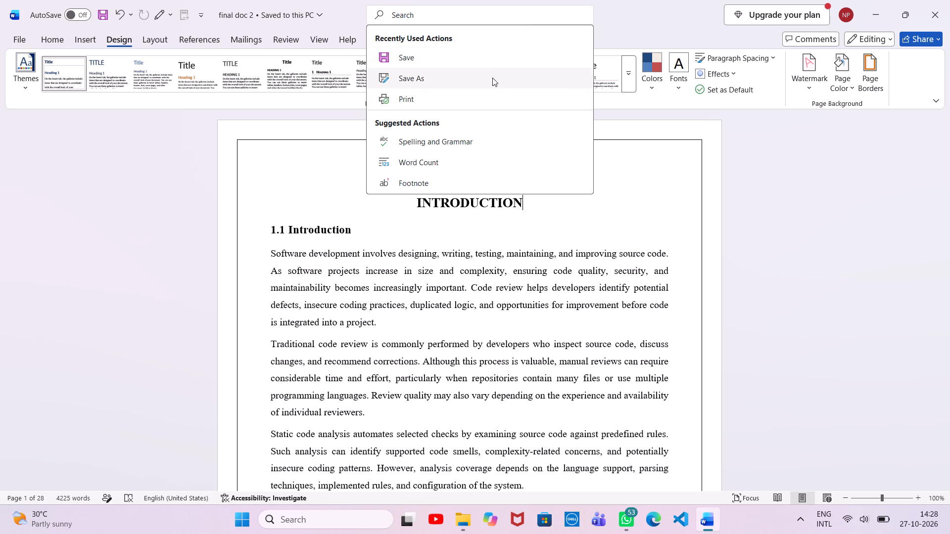
Save a copy of "final doc 2" as the Word document "final doc 11" in the personal OneDrive Documents folder.
click(492, 78)
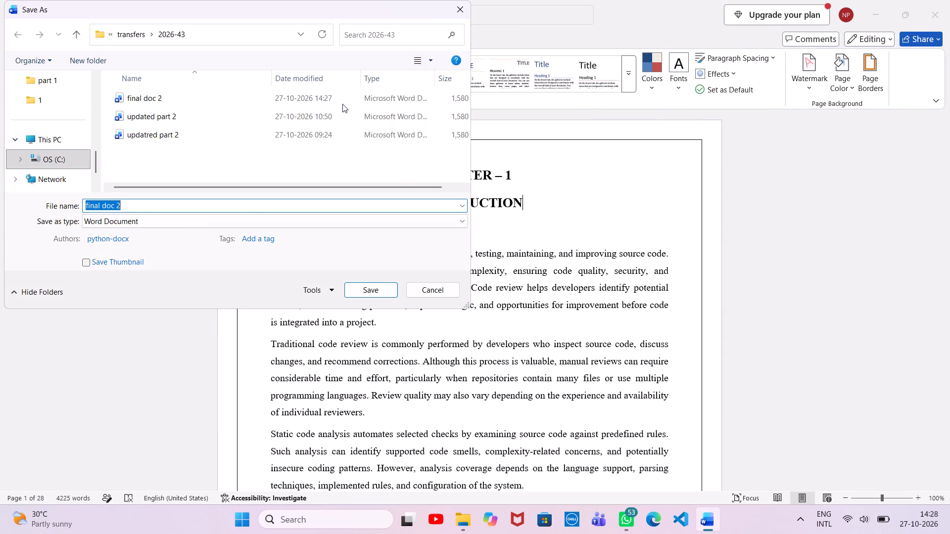
click(202, 205)
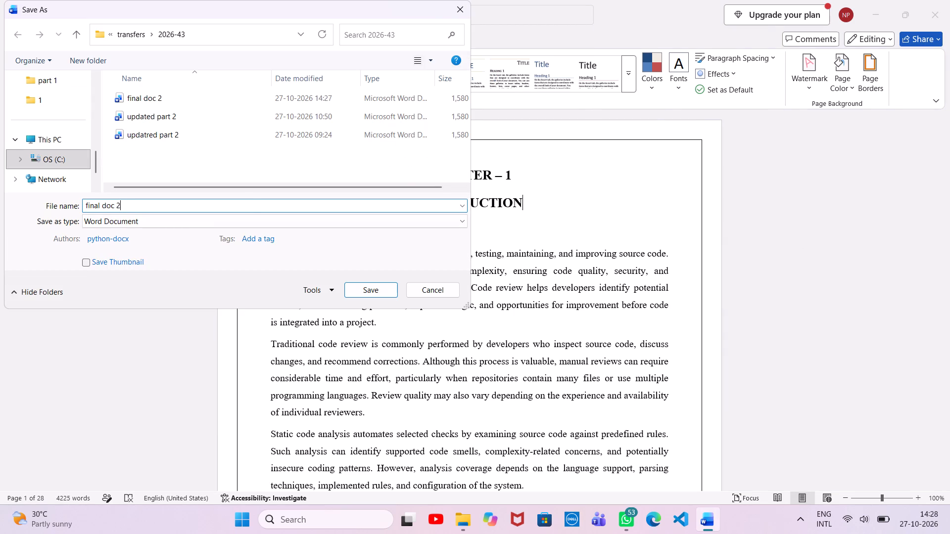
key(BackSpace)
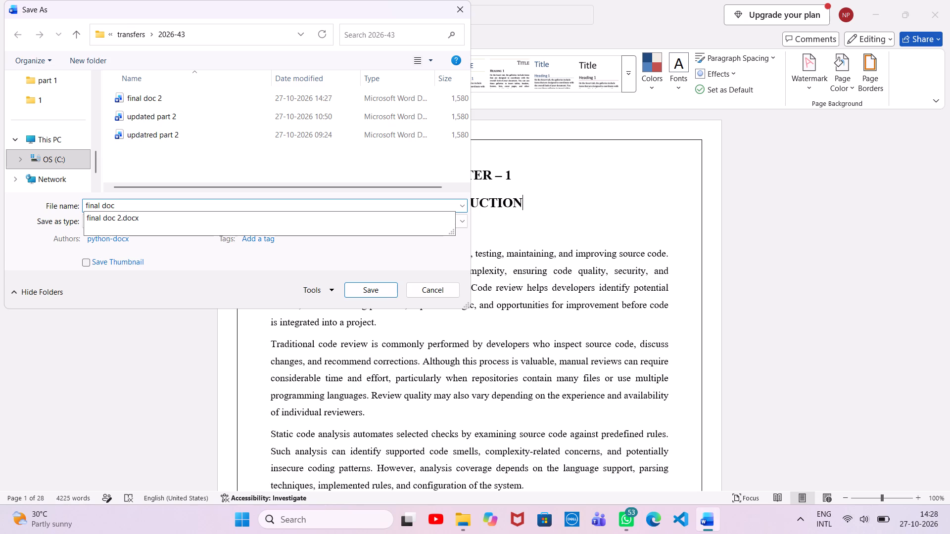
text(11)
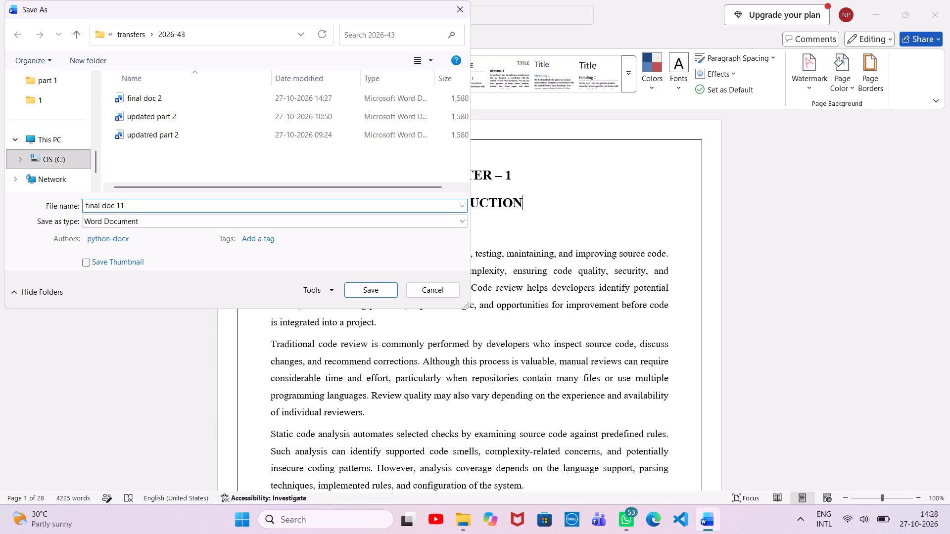
scroll(65, 91, up, 4)
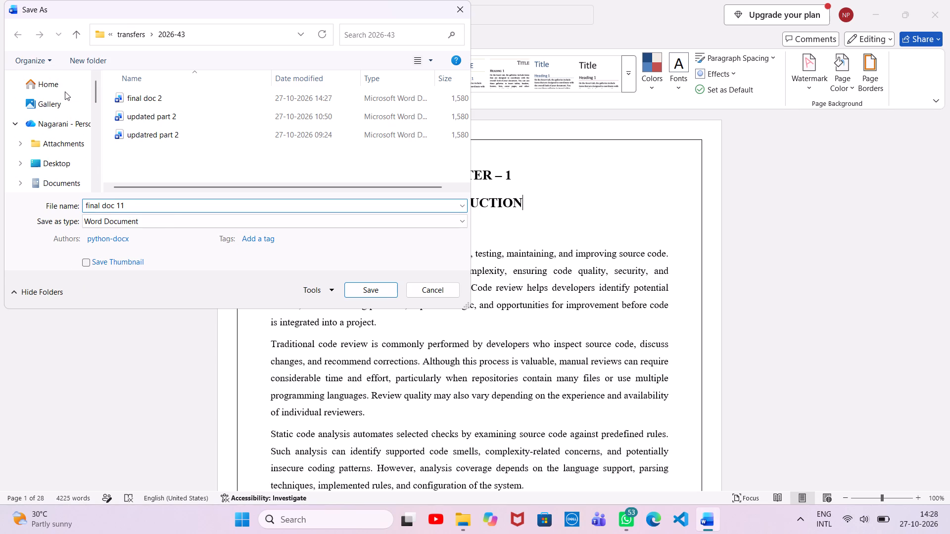
scroll(65, 91, up, 2)
click(69, 180)
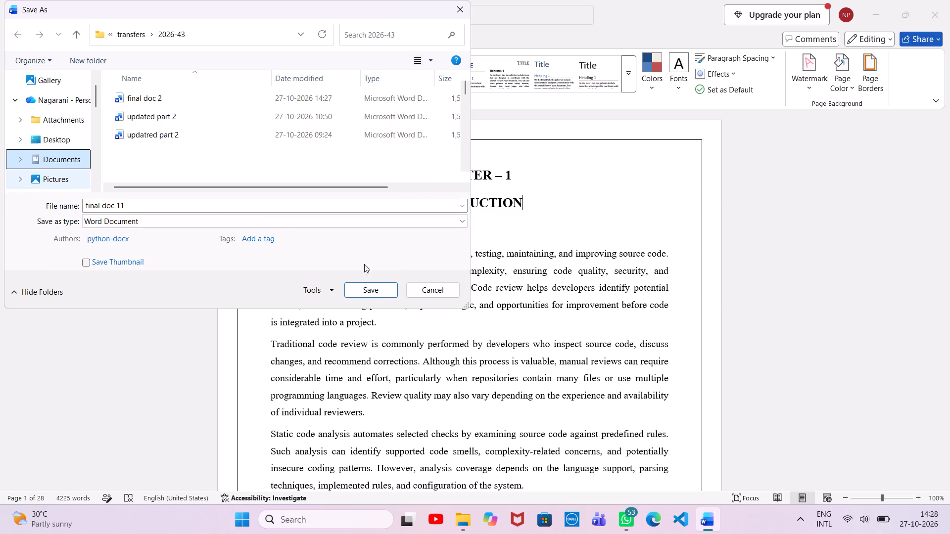
click(370, 290)
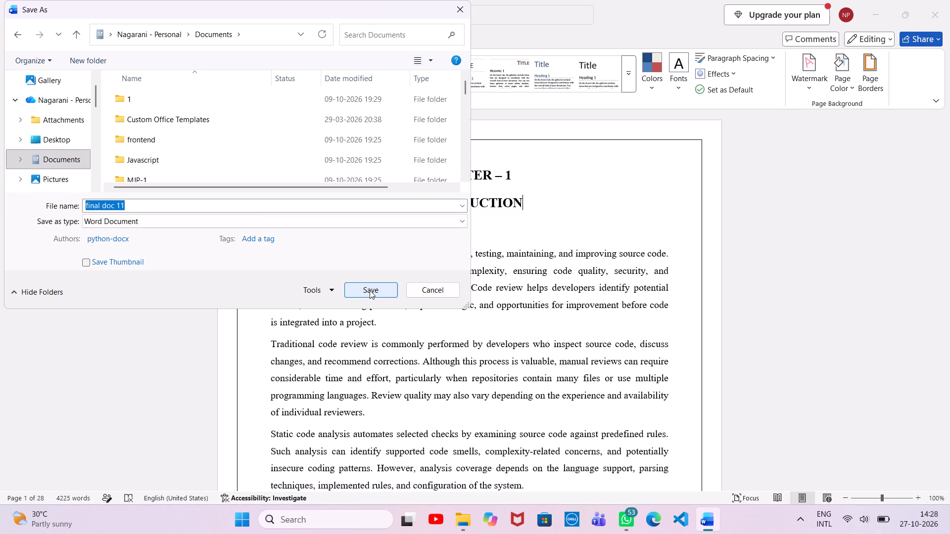
click(370, 290)
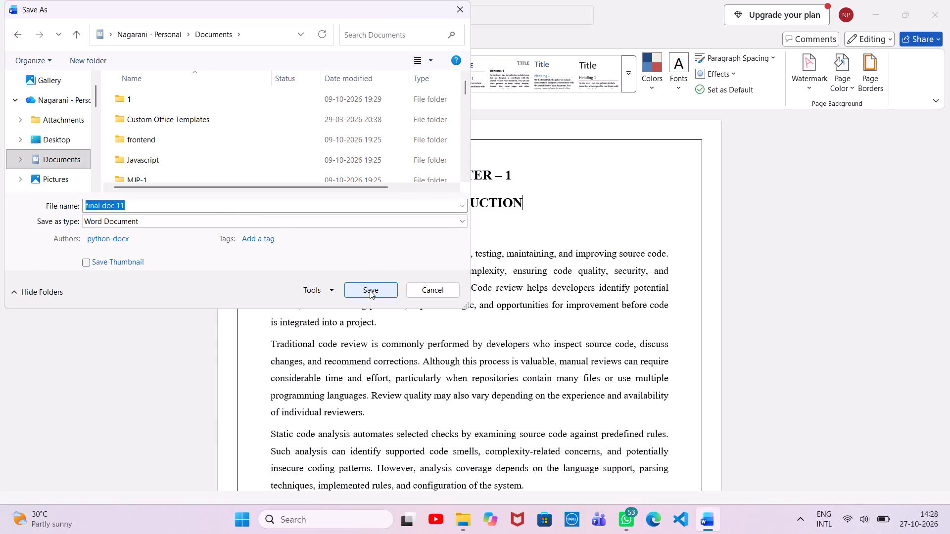
Check the page border and page numbers throughout "final doc 11", from Chapter 1 to Appendix B and back.
scroll(537, 303, down, 15)
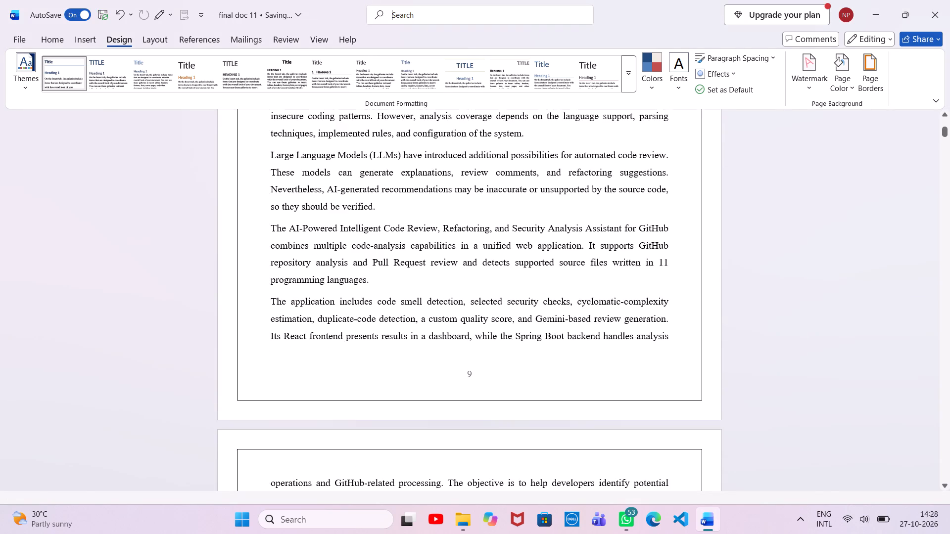
scroll(537, 303, down, 3)
scroll(537, 303, down, 20)
scroll(537, 303, down, 20)
scroll(537, 303, down, 20)
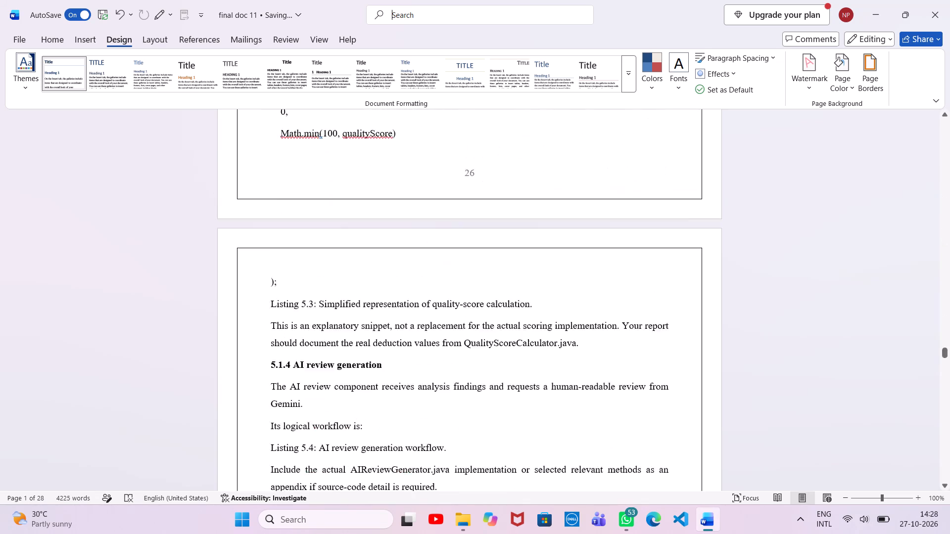
scroll(537, 303, down, 20)
scroll(537, 303, down, 15)
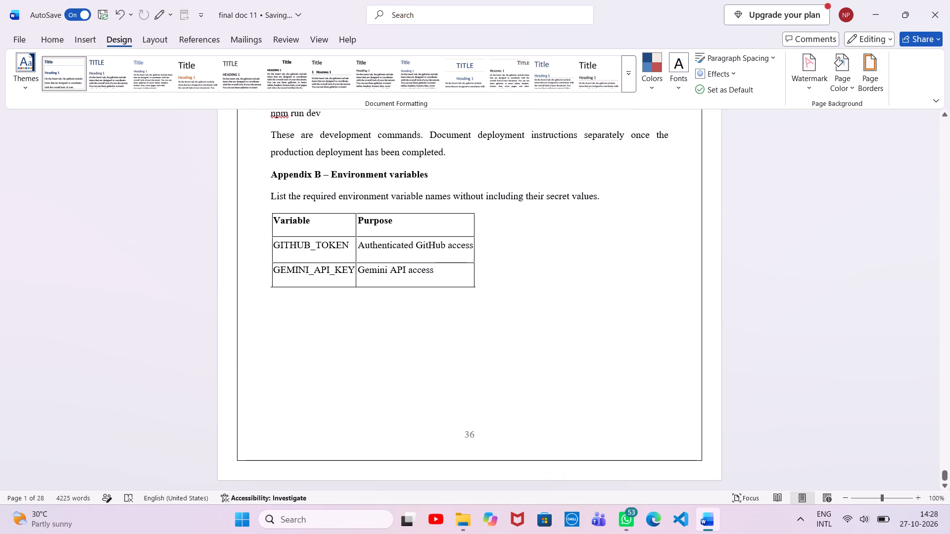
click(805, 287)
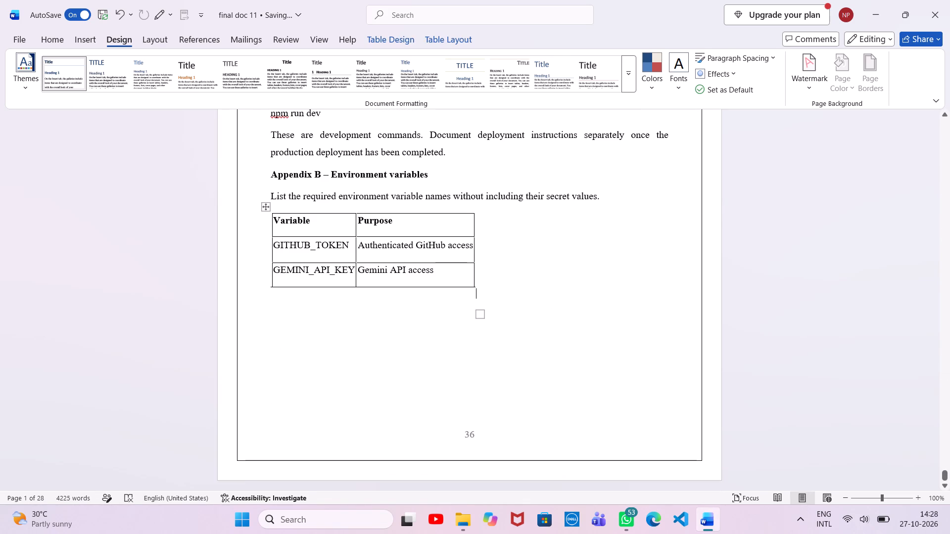
click(805, 287)
scroll(805, 287, up, 12)
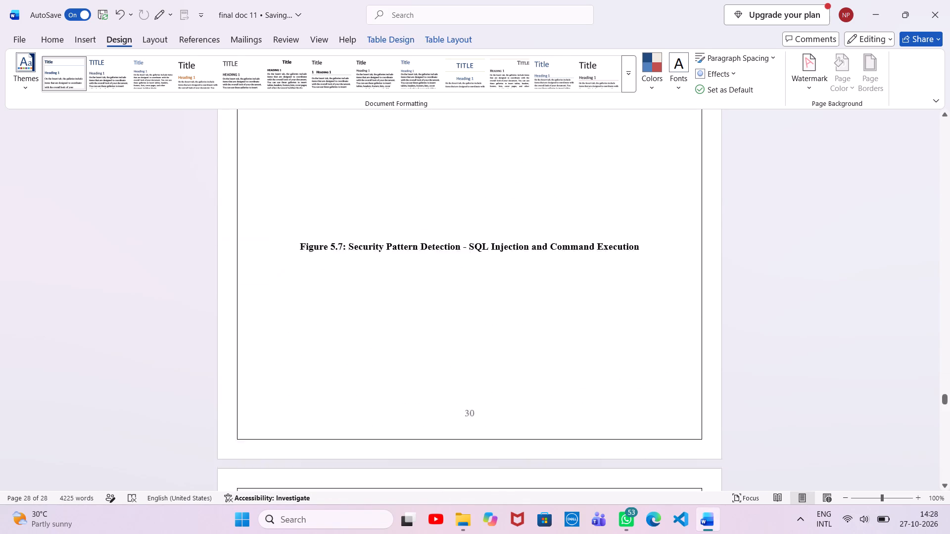
scroll(805, 287, up, 11)
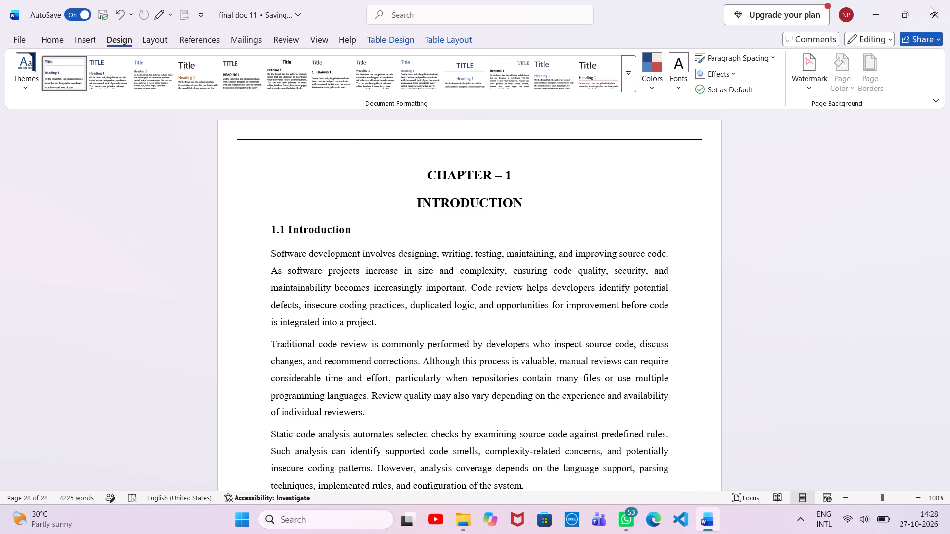
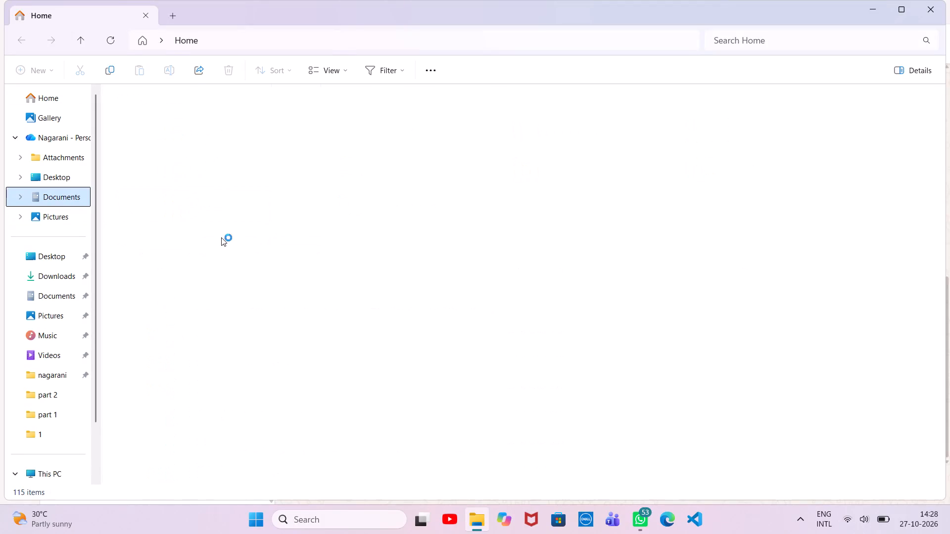
Copy the "final doc 11" Word file from the OneDrive Documents folder to the clipboard.
scroll(314, 340, down, 1)
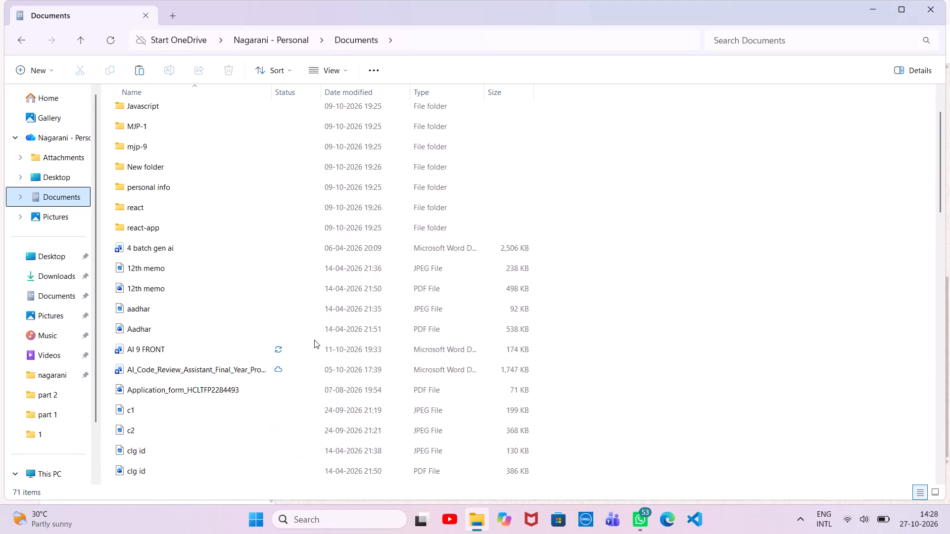
scroll(314, 340, down, 3)
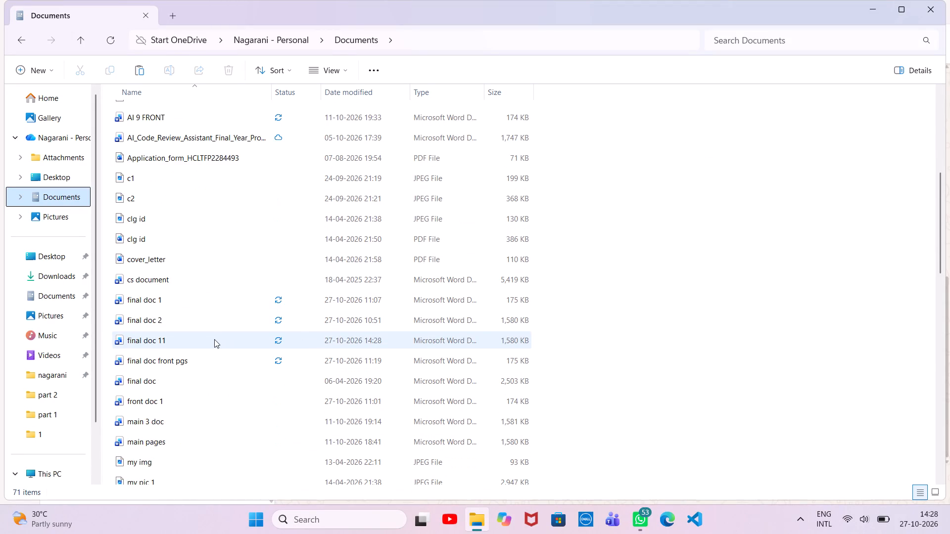
click(214, 339)
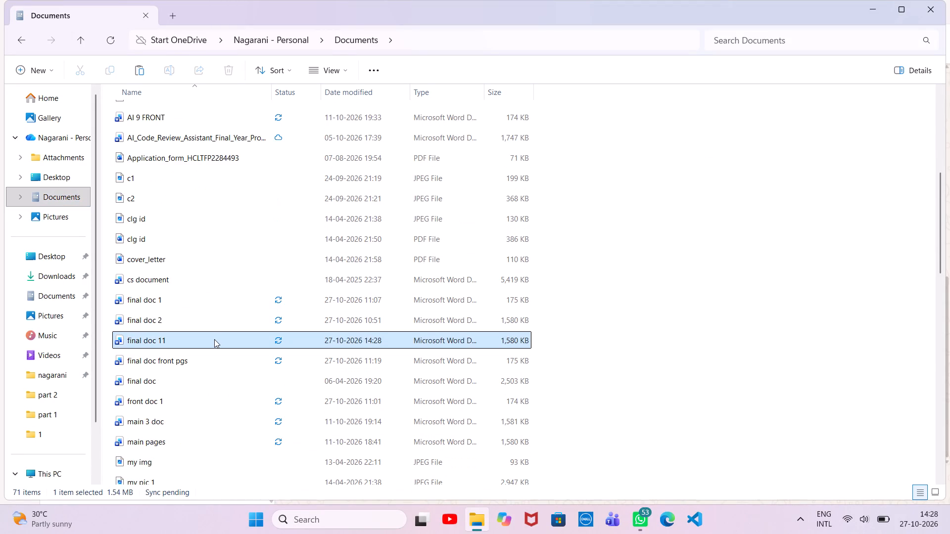
key(ctrl+c)
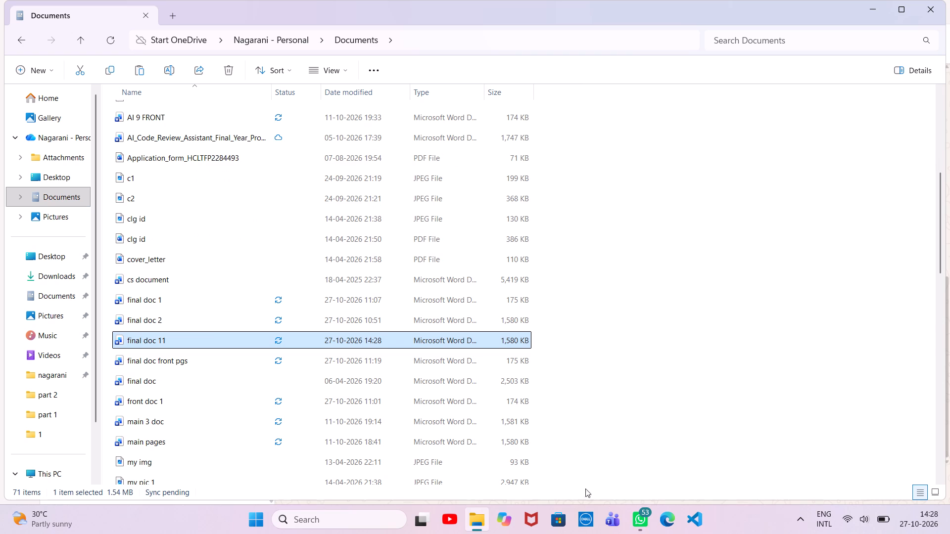
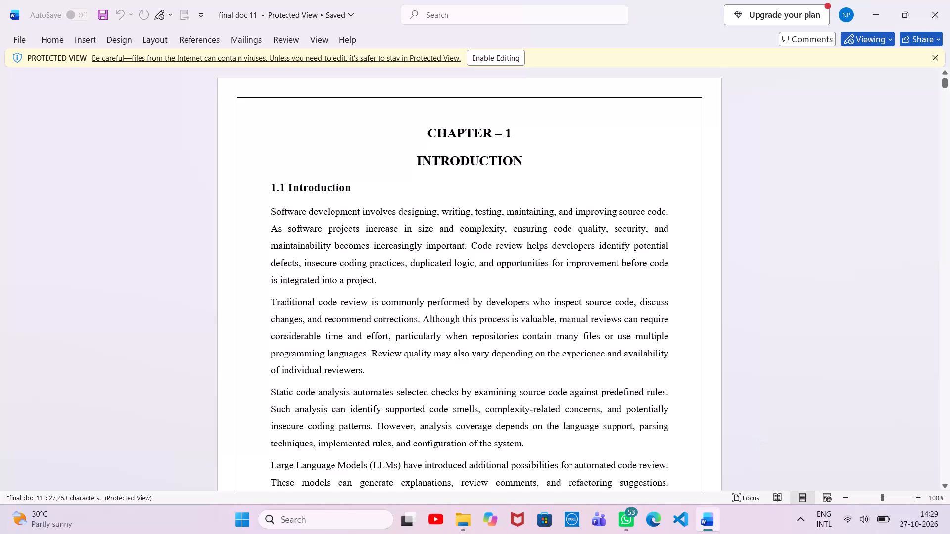
Skim "final doc 11" from the Chapter 1 introduction through to the appendices and back, checking the page borders.
scroll(755, 441, down, 2)
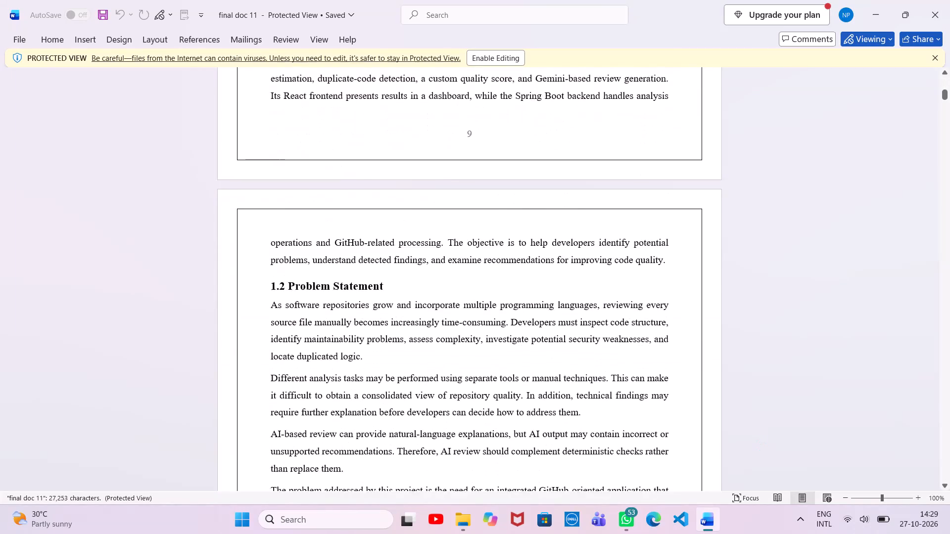
scroll(755, 441, down, 20)
scroll(755, 441, down, 20)
scroll(755, 441, down, 20)
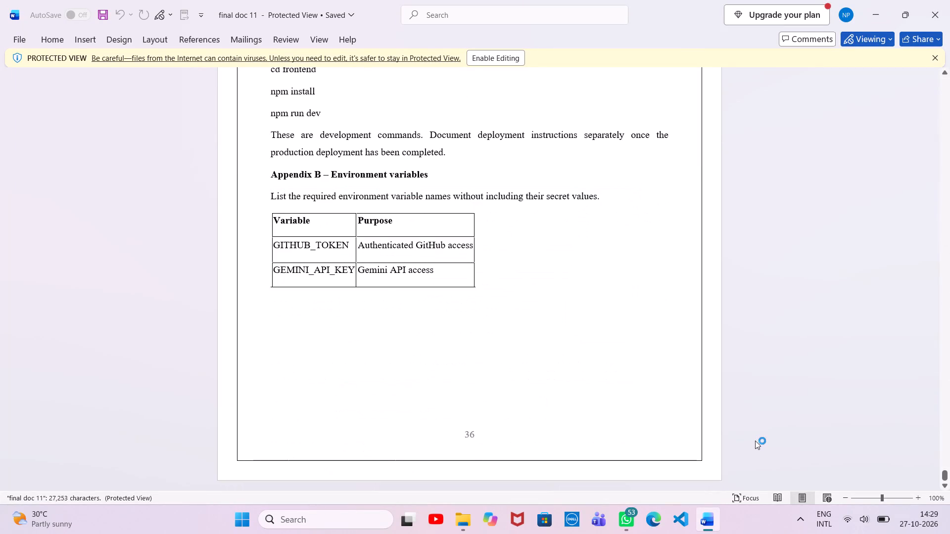
scroll(755, 441, up, 16)
scroll(755, 441, right, 2)
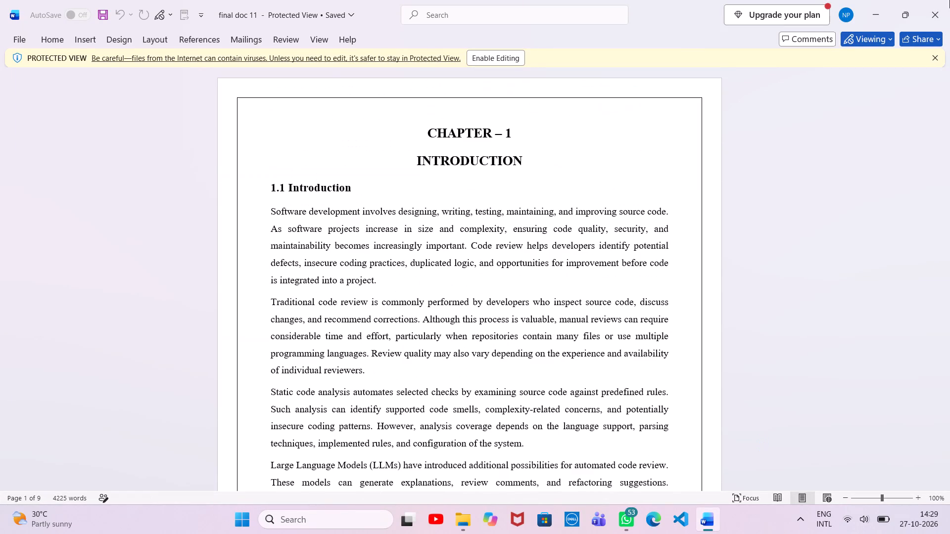
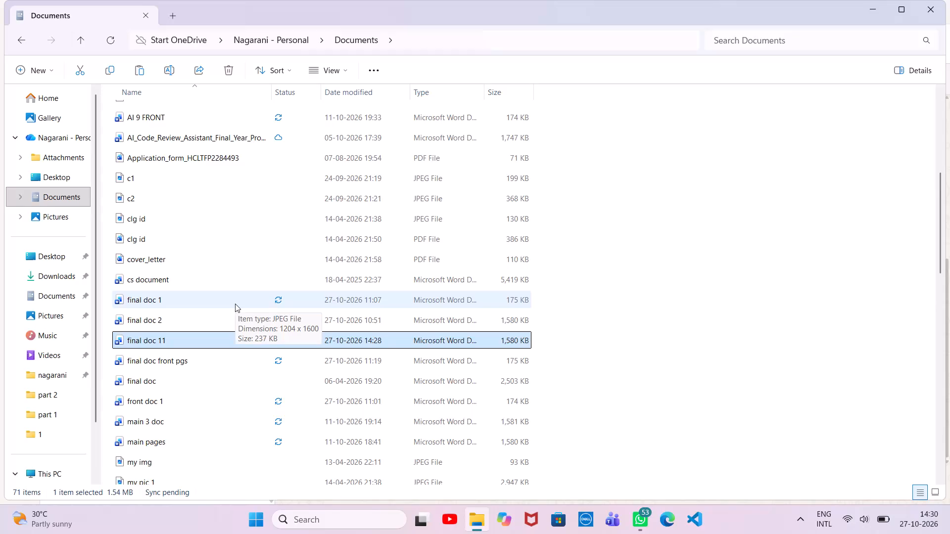
Open the Word document "final doc 1" from the OneDrive Documents folder in File Explorer.
click(235, 304)
double_click(235, 304)
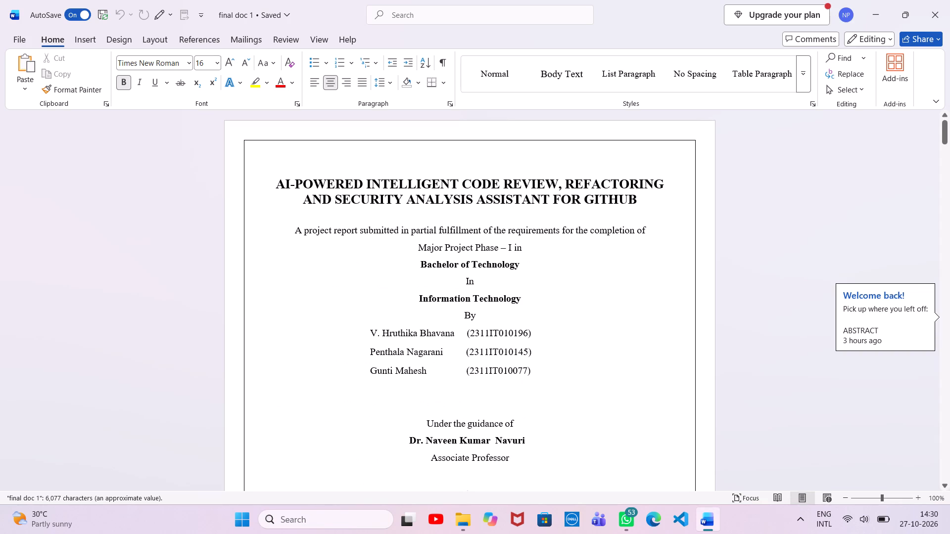
Review the front pages of "final doc 1", including the certificate, List of Figures and List of Tables, and close it.
scroll(509, 399, down, 9)
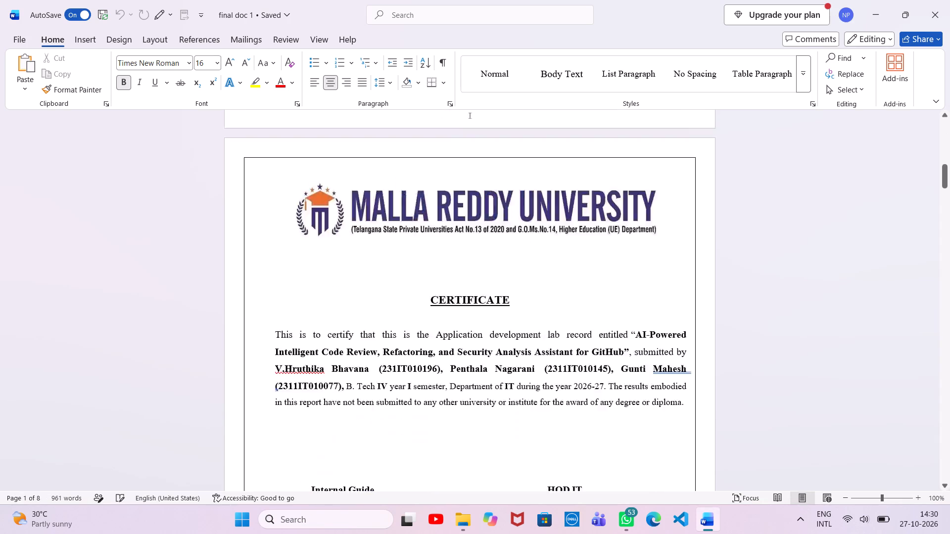
scroll(509, 399, down, 14)
scroll(509, 399, up, 1)
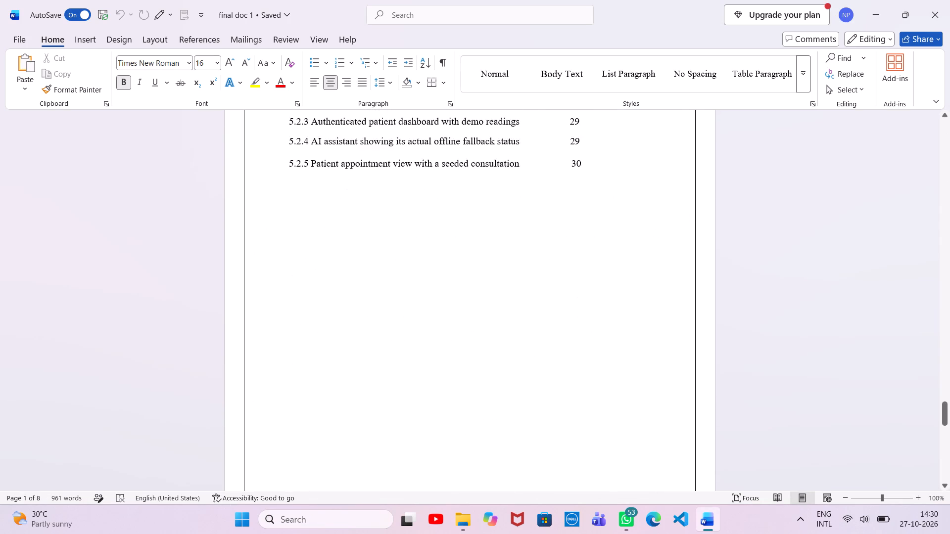
scroll(509, 399, up, 1)
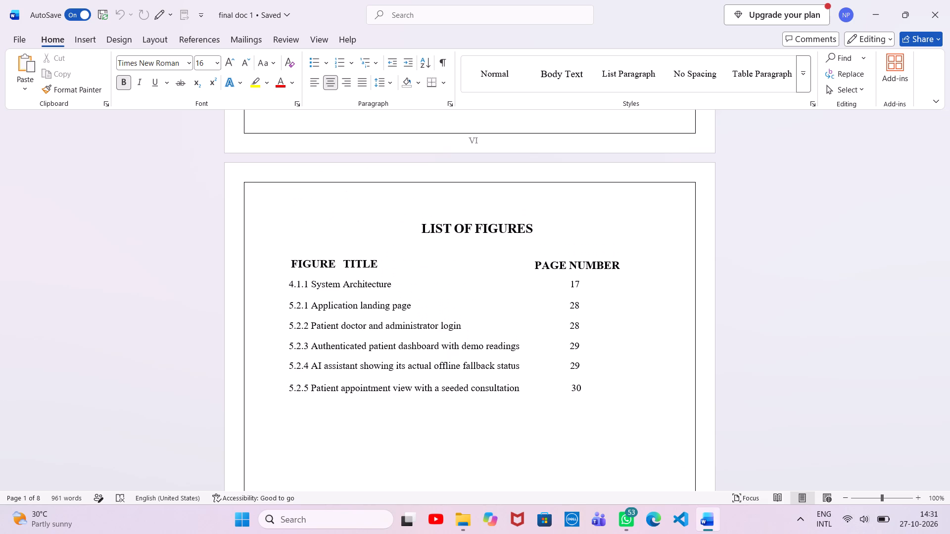
scroll(509, 399, down, 8)
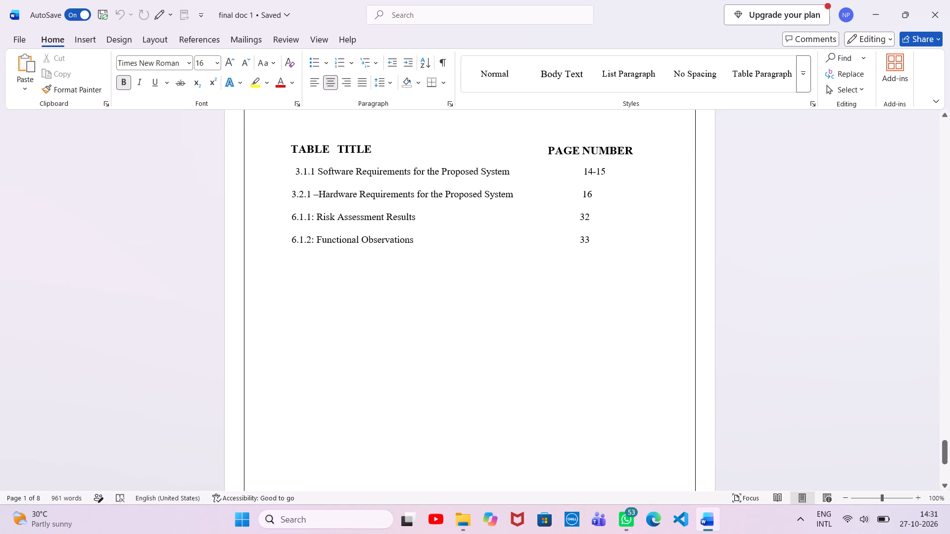
scroll(509, 399, down, 8)
scroll(509, 399, up, 20)
scroll(509, 399, up, 9)
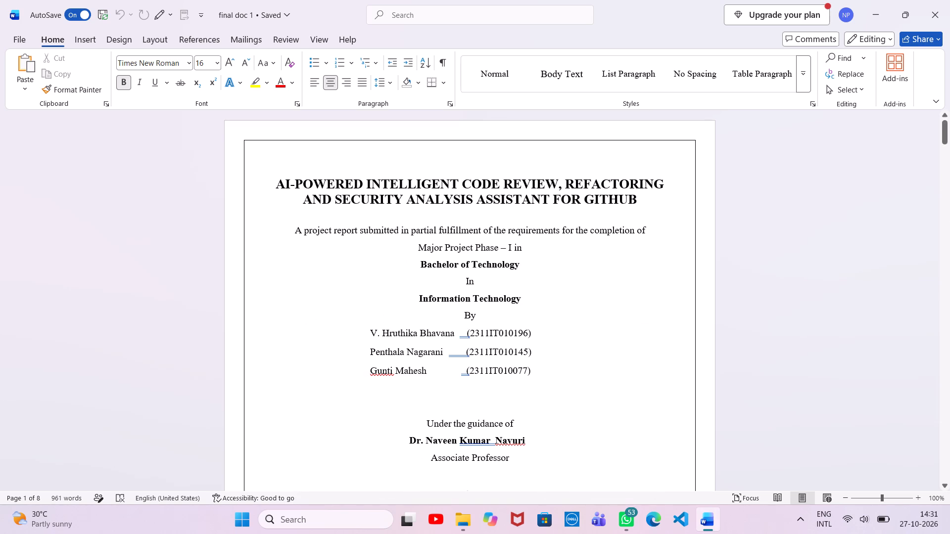
click(949, 2)
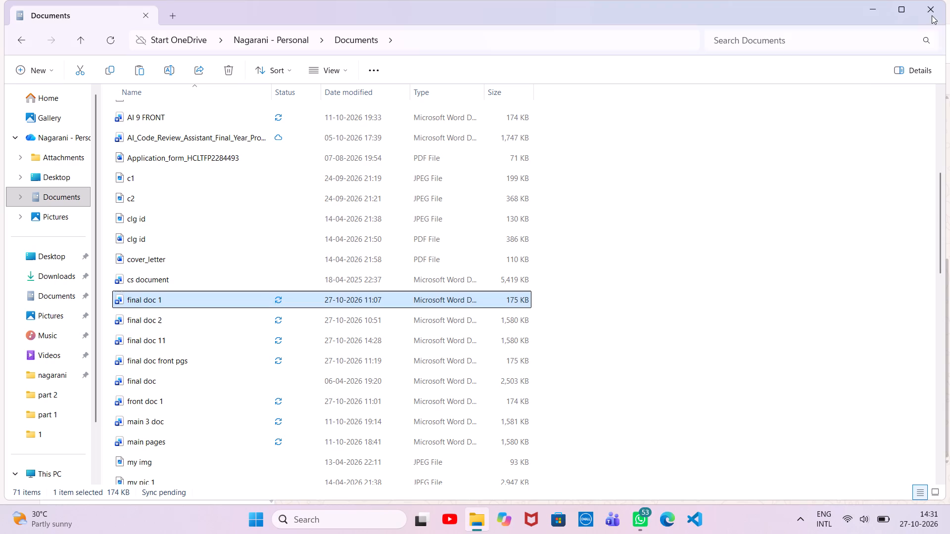
Open "front doc 1" from the Documents folder, check its pages through to the List of Tables, and close it.
scroll(735, 262, down, 2)
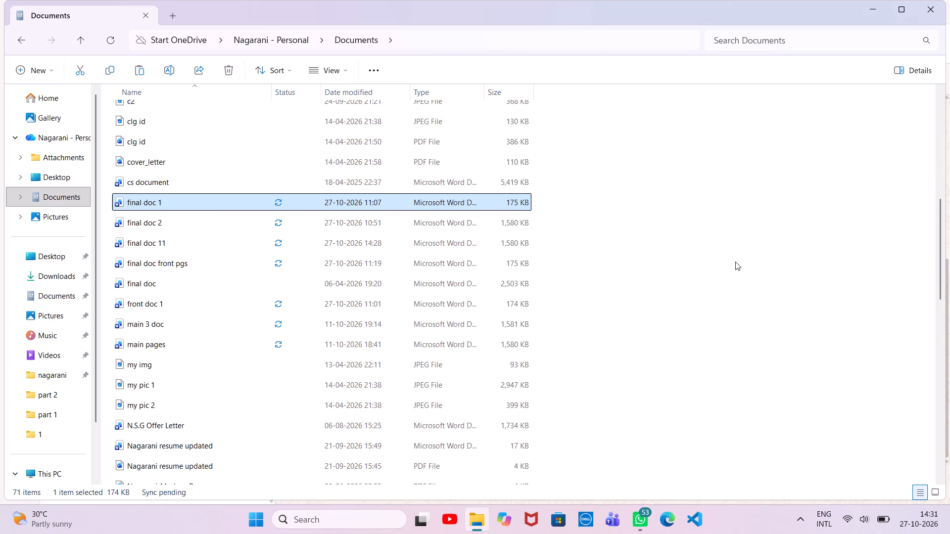
double_click(209, 307)
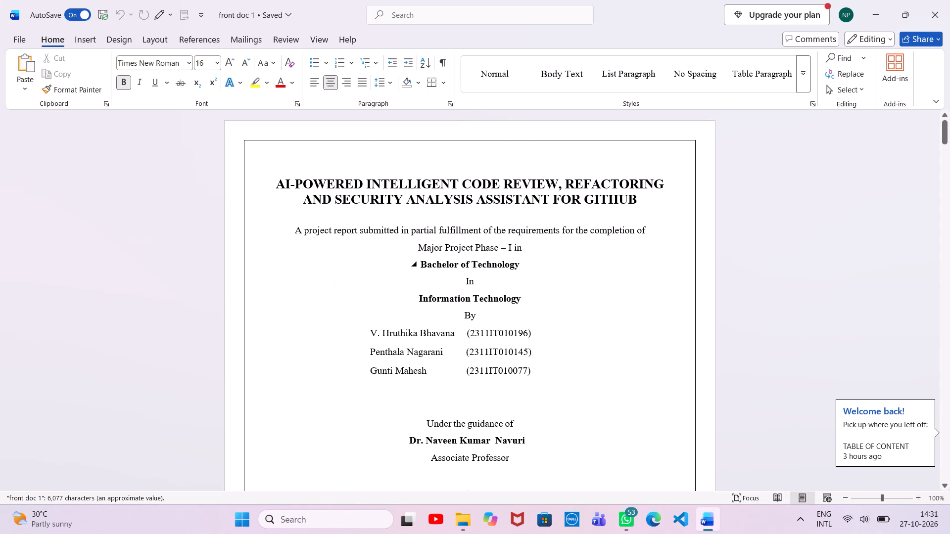
scroll(485, 280, down, 17)
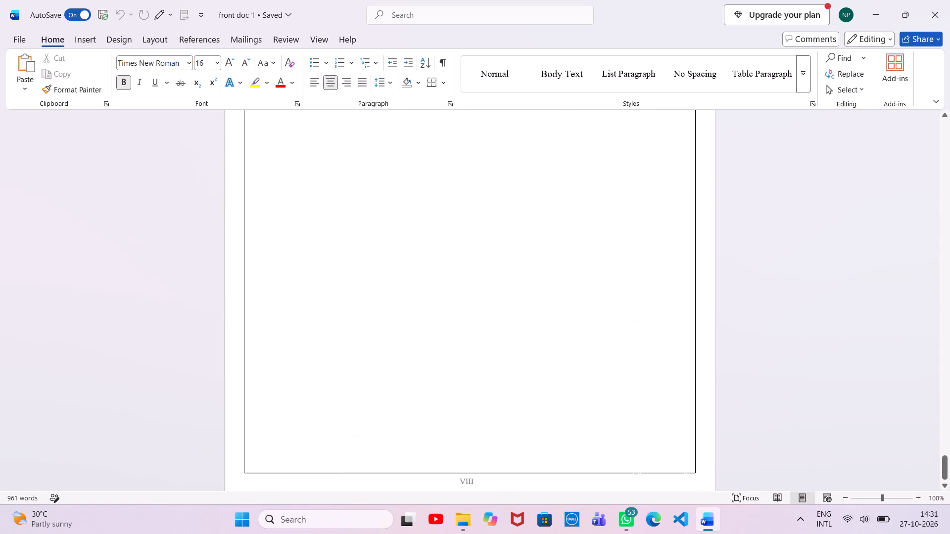
scroll(485, 280, down, 2)
scroll(485, 280, up, 2)
scroll(485, 280, down, 7)
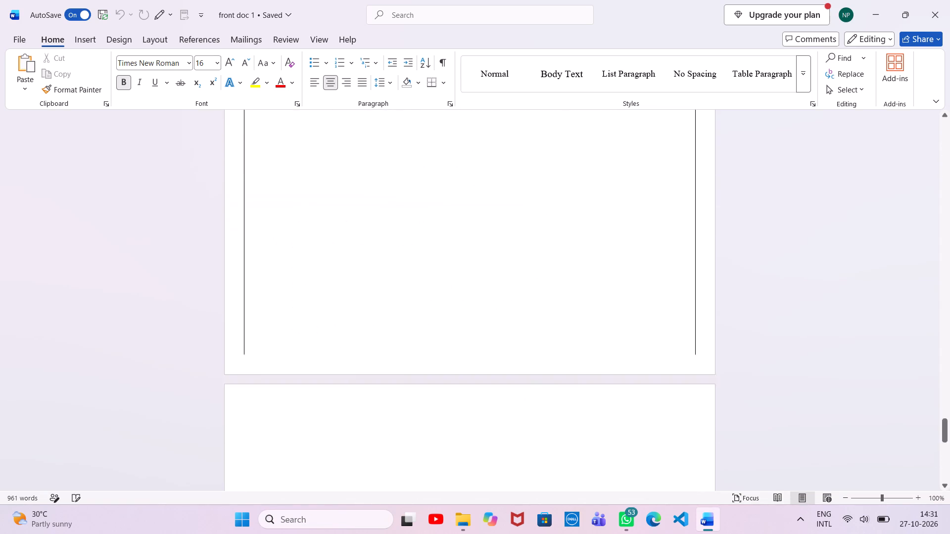
scroll(485, 280, down, 5)
scroll(485, 280, up, 6)
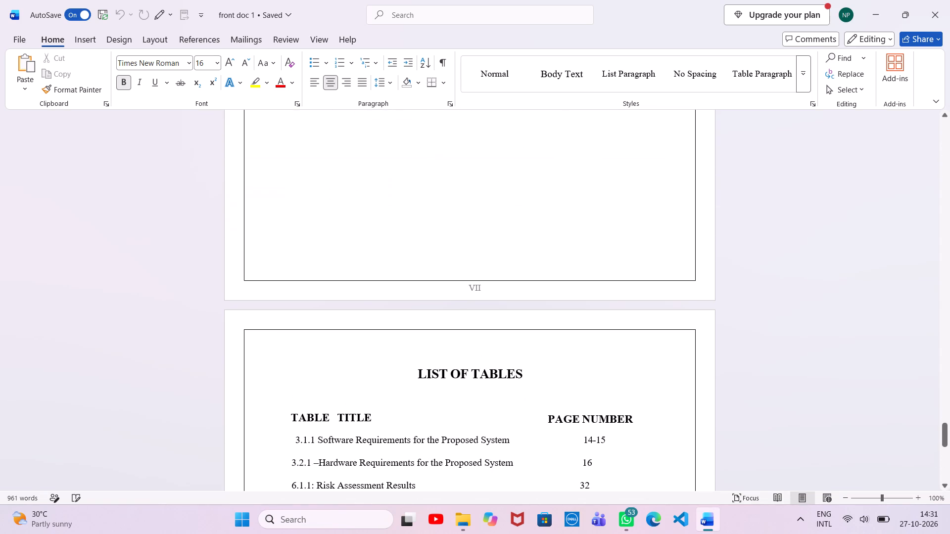
click(936, 17)
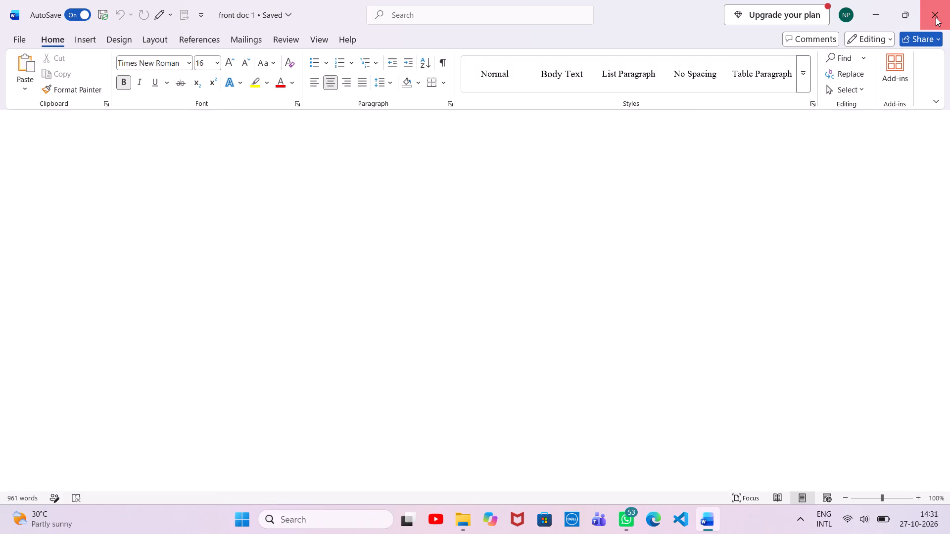
Browse the rest of the Documents folder, the OS (C:) drive and the Network location for the report files.
scroll(730, 209, down, 7)
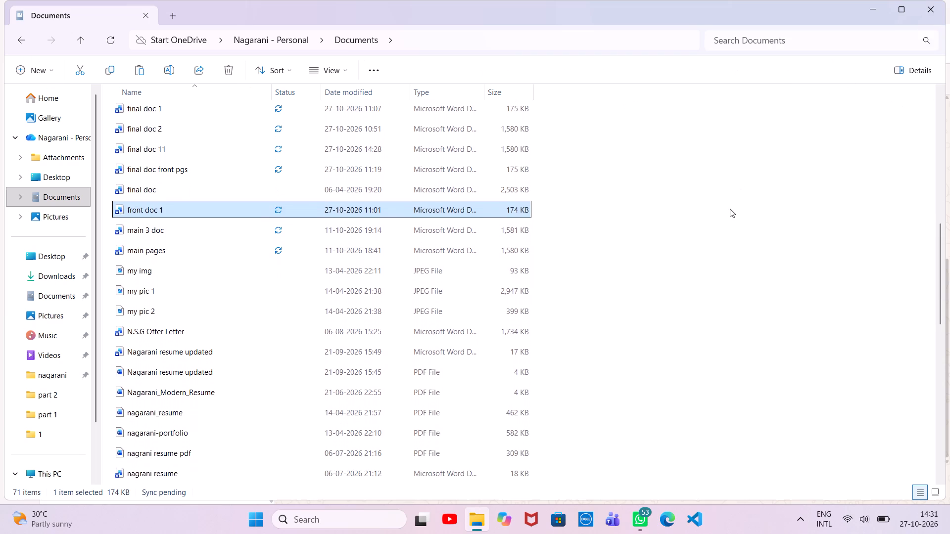
scroll(730, 209, down, 4)
scroll(6, 393, down, 5)
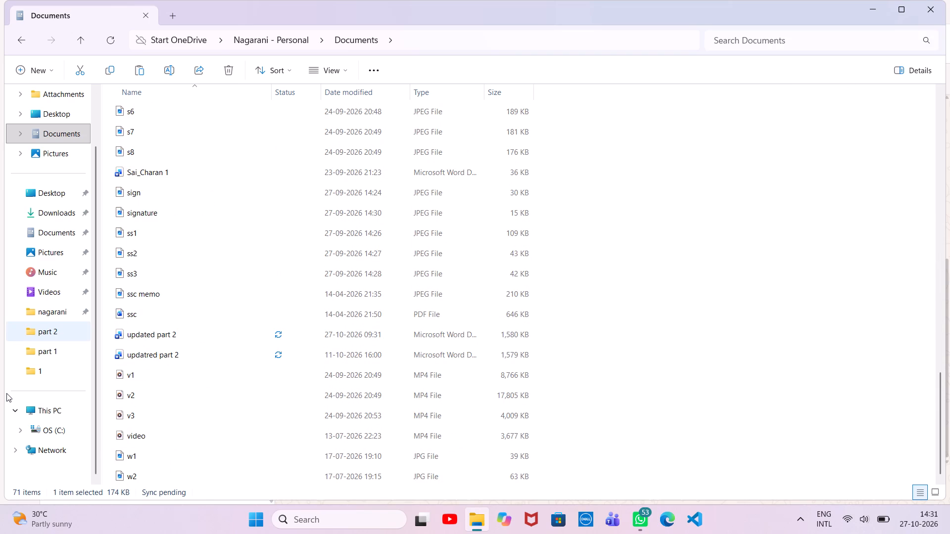
click(55, 434)
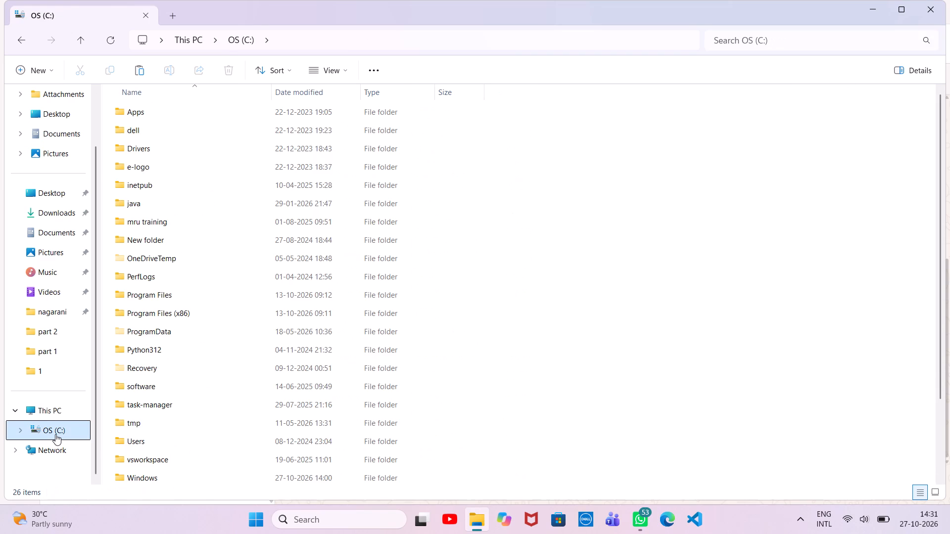
scroll(339, 392, down, 19)
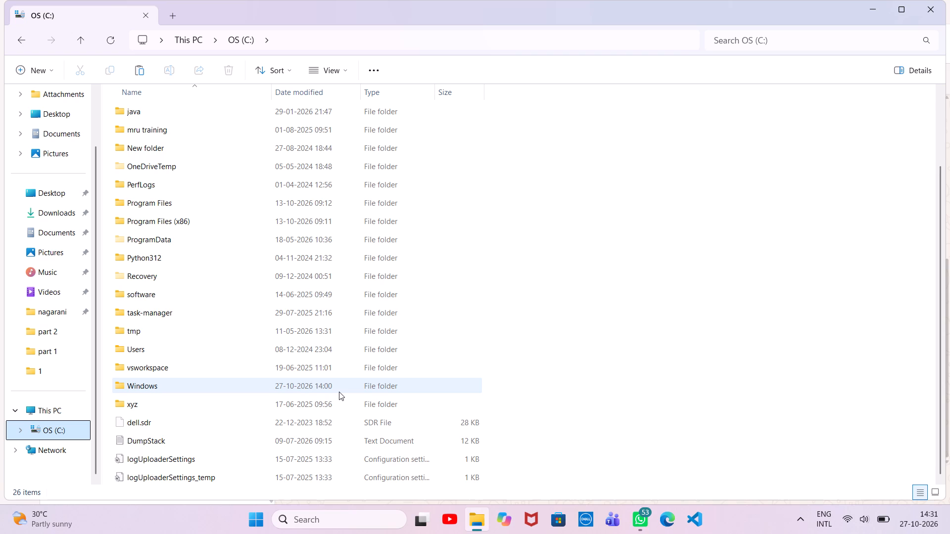
scroll(339, 392, down, 6)
scroll(339, 392, up, 14)
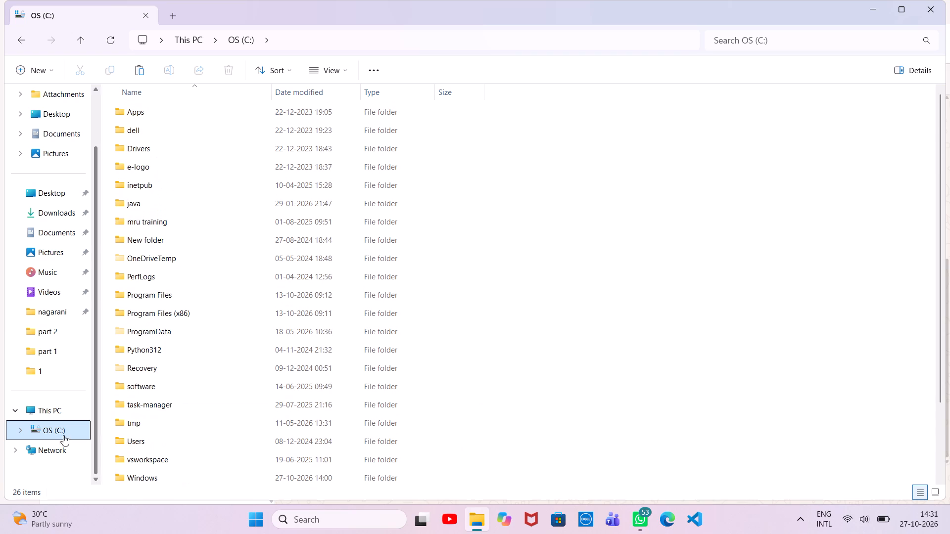
click(53, 444)
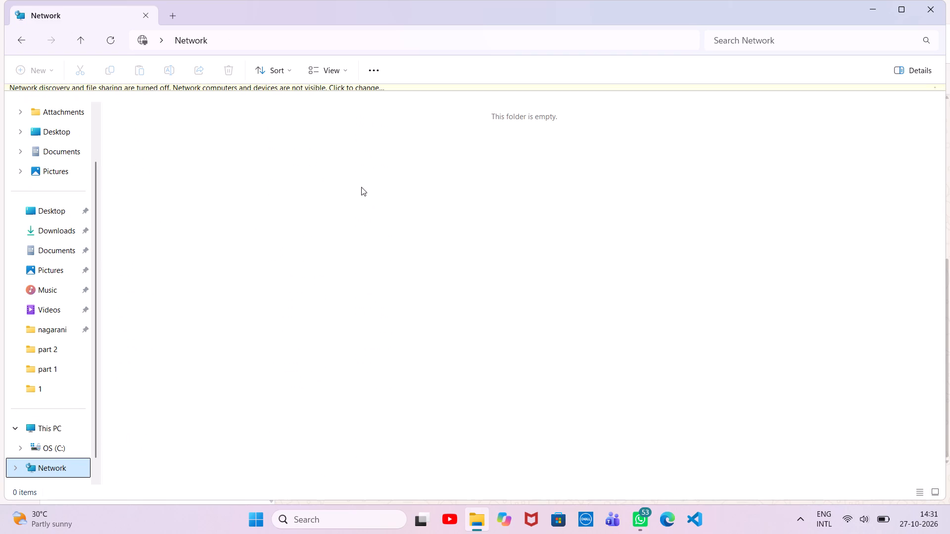
click(56, 432)
double_click(188, 133)
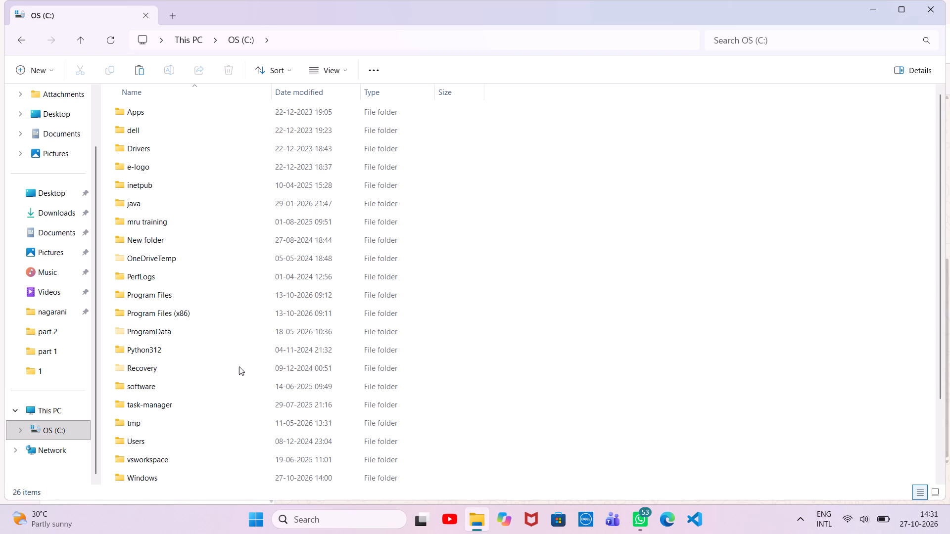
scroll(239, 366, down, 14)
scroll(239, 366, up, 13)
click(33, 365)
Return to the OneDrive Documents folder and look through its list for the "final doc" files.
click(56, 134)
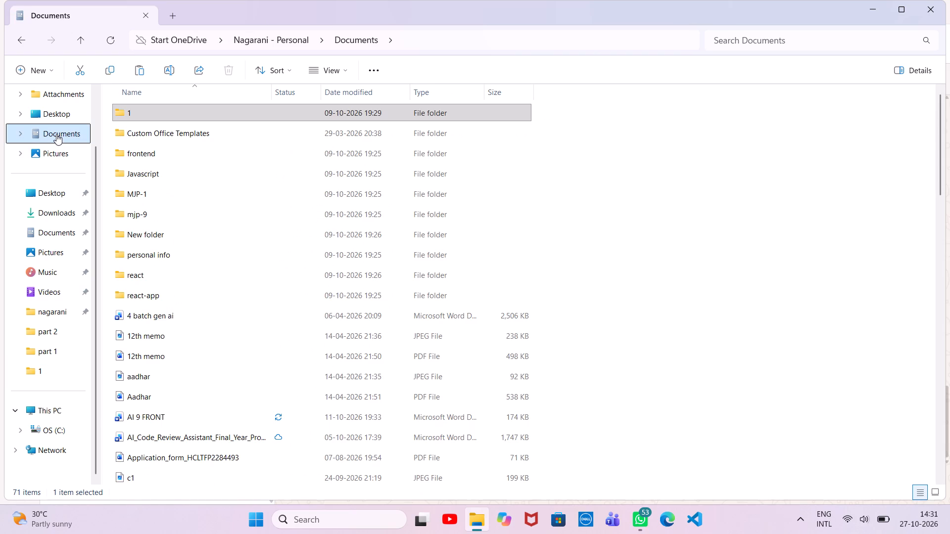
scroll(297, 342, down, 4)
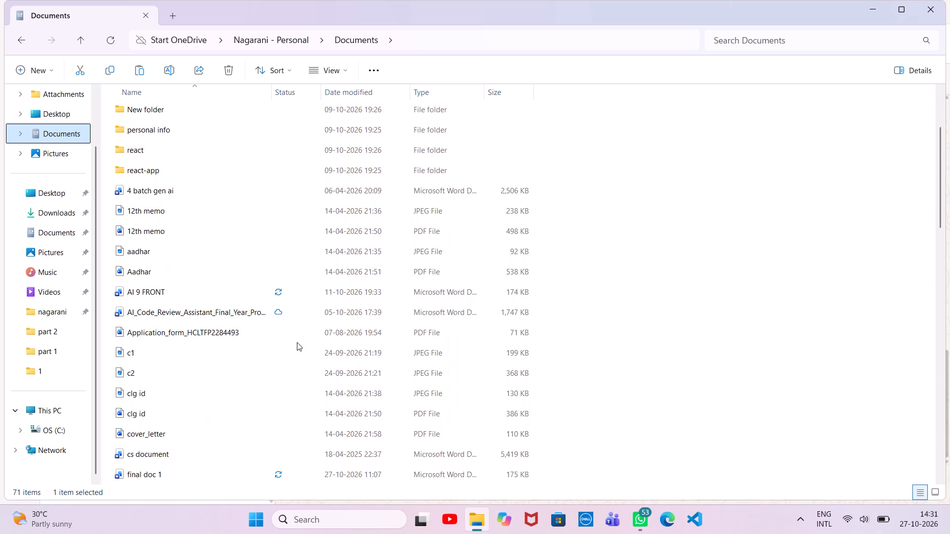
scroll(297, 342, down, 2)
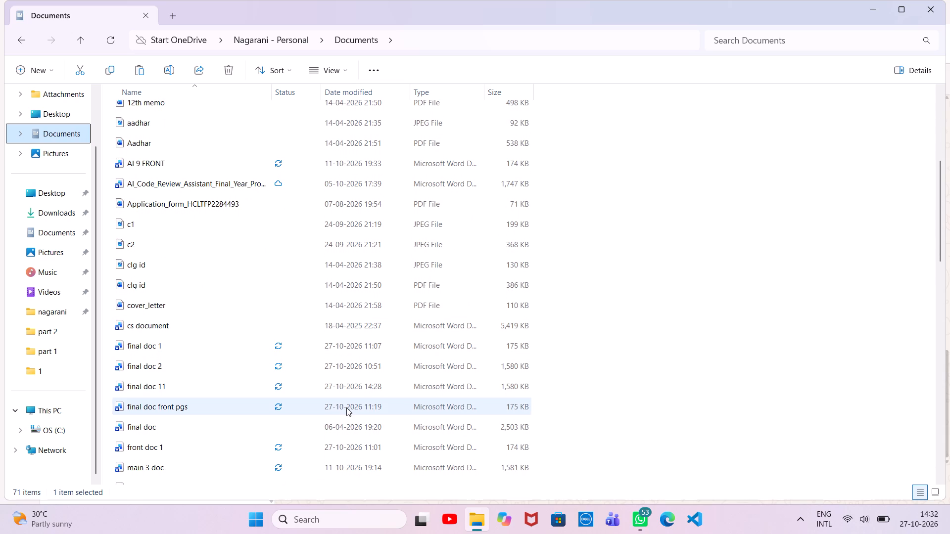
Open "final doc front pgs" from the Documents folder, check its pages from the title page through the List of Tables, and close it.
double_click(248, 407)
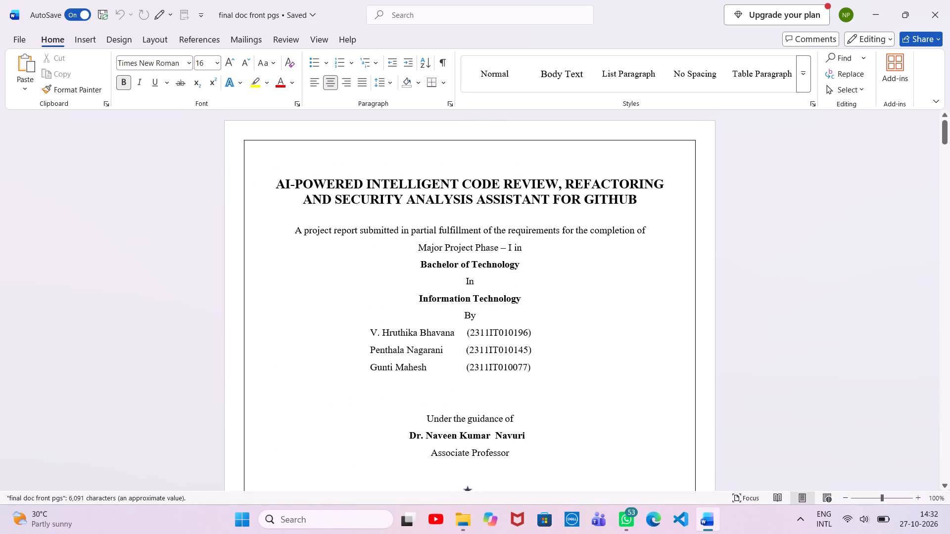
scroll(480, 453, down, 2)
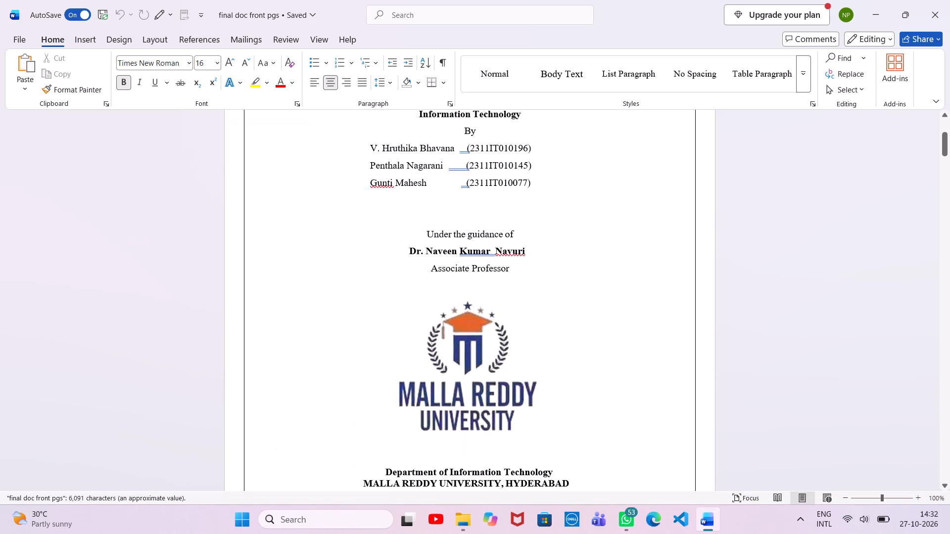
scroll(480, 453, down, 1)
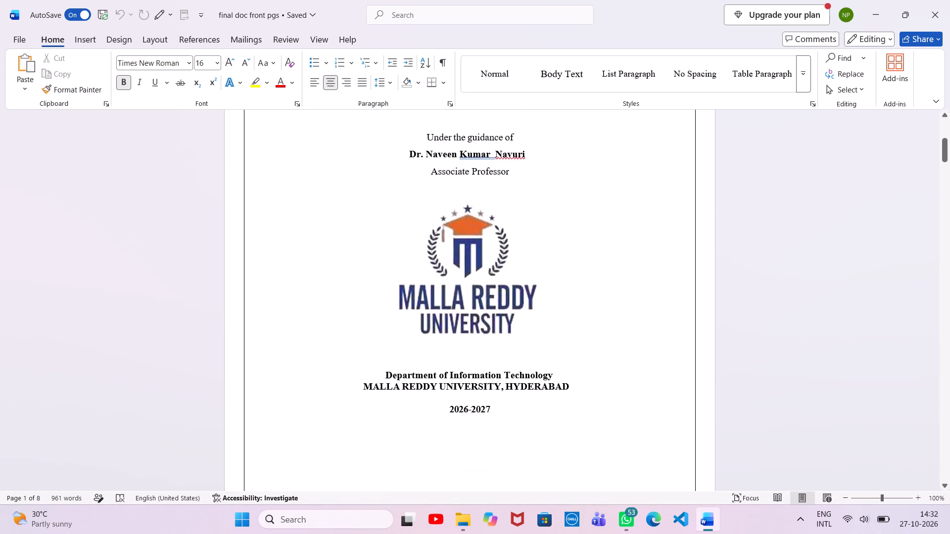
scroll(480, 453, down, 8)
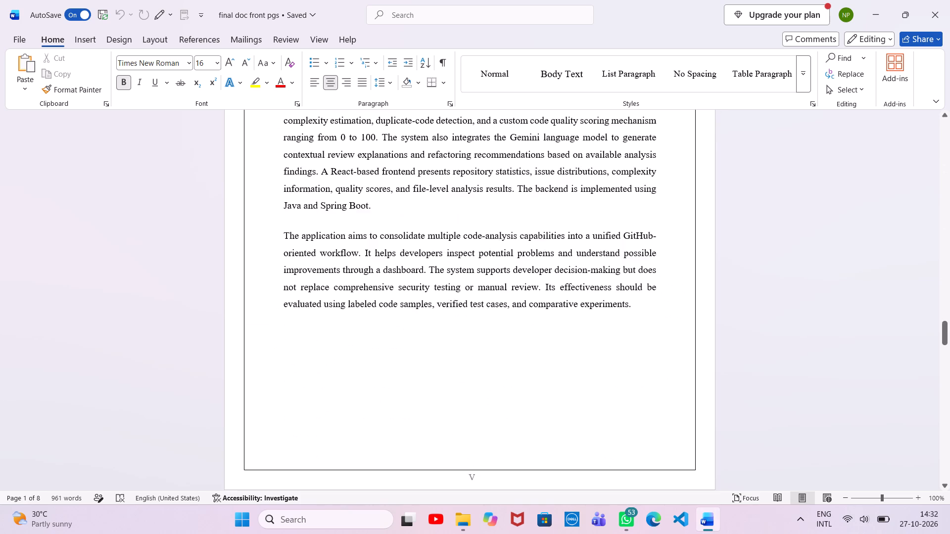
scroll(480, 453, down, 2)
scroll(480, 453, up, 1)
scroll(480, 453, down, 1)
scroll(480, 453, up, 1)
scroll(480, 453, down, 1)
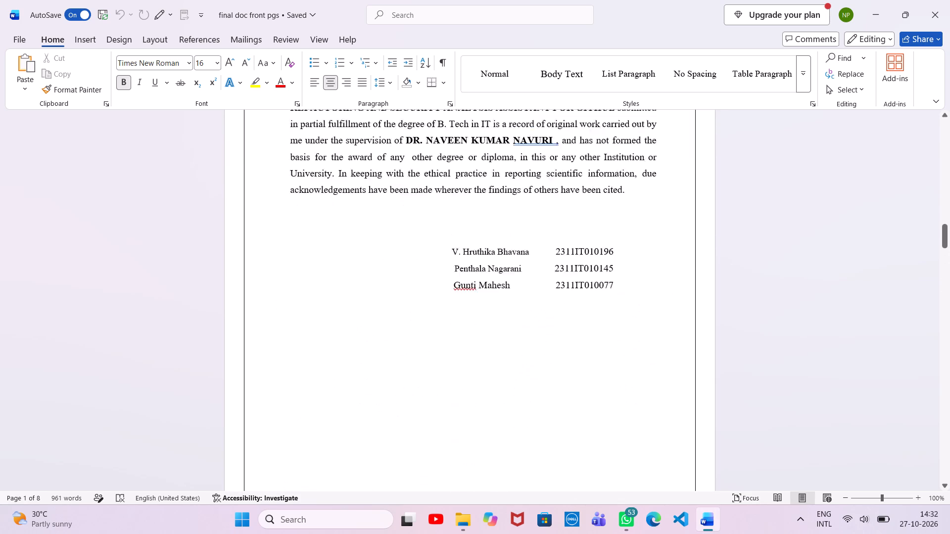
scroll(480, 453, down, 5)
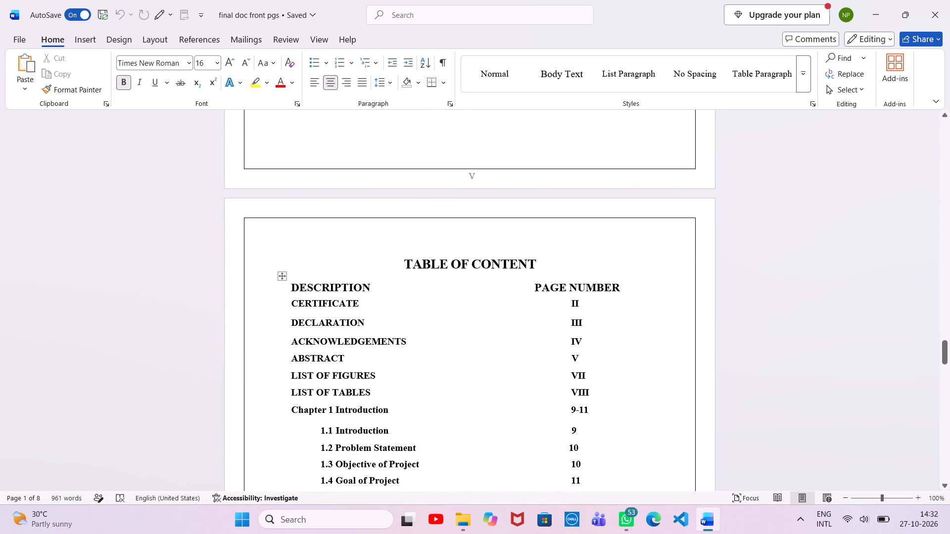
scroll(480, 453, down, 8)
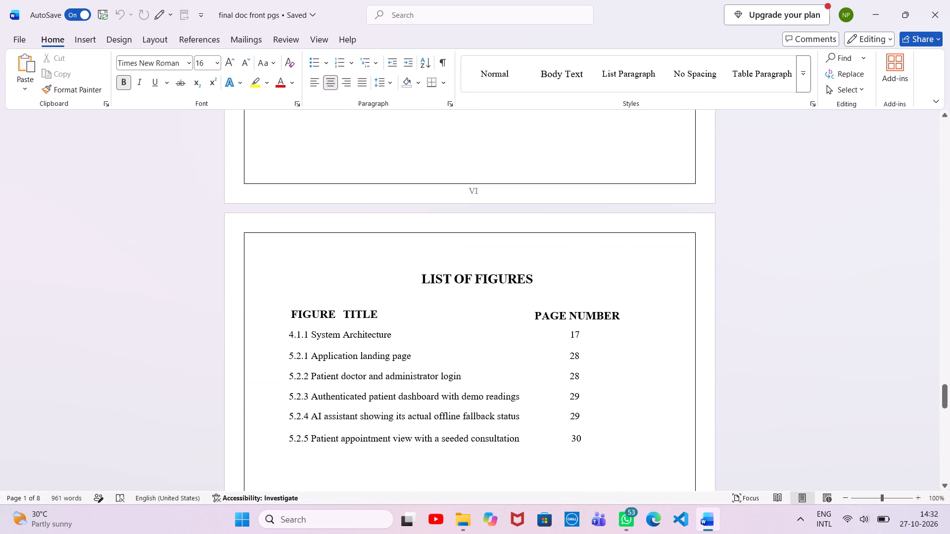
scroll(480, 453, down, 7)
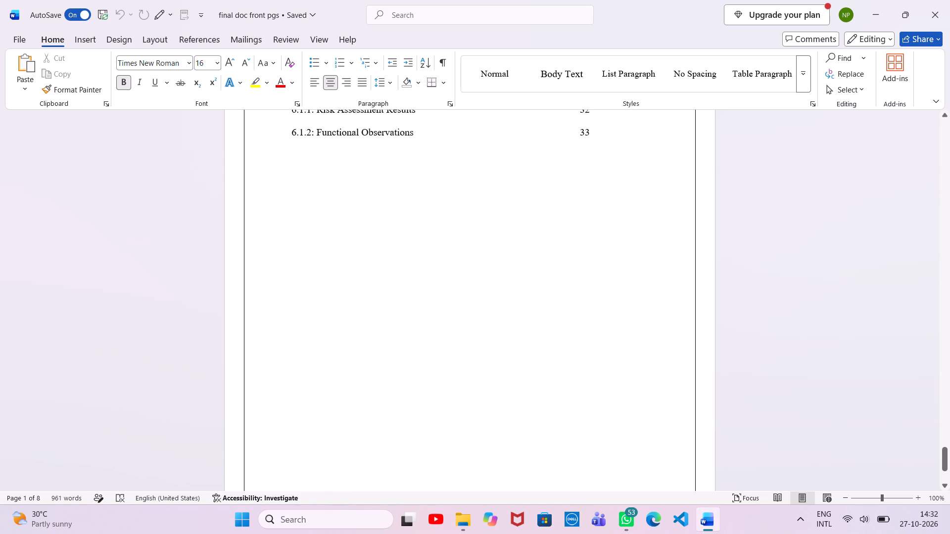
scroll(480, 453, down, 7)
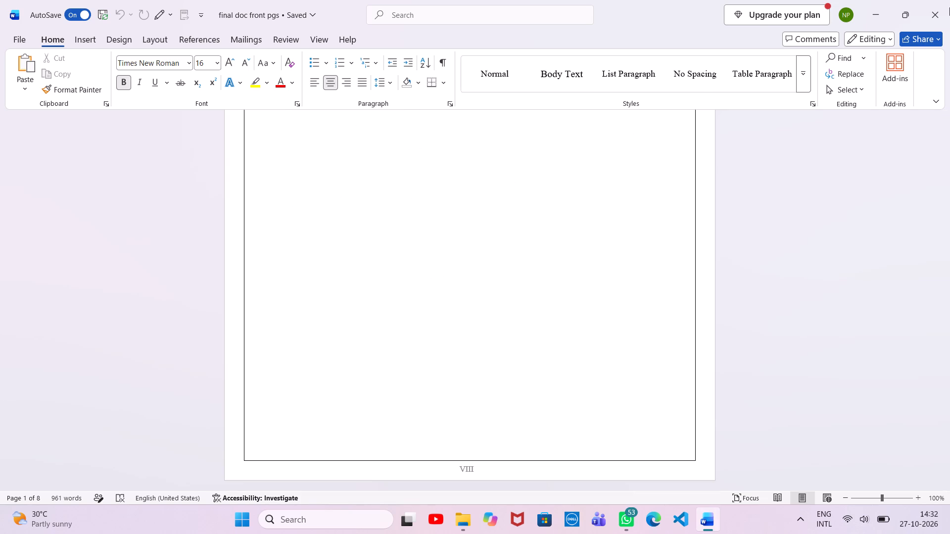
click(949, 7)
Look through the rest of the Documents folder list for other versions of the report files.
scroll(717, 333, down, 1)
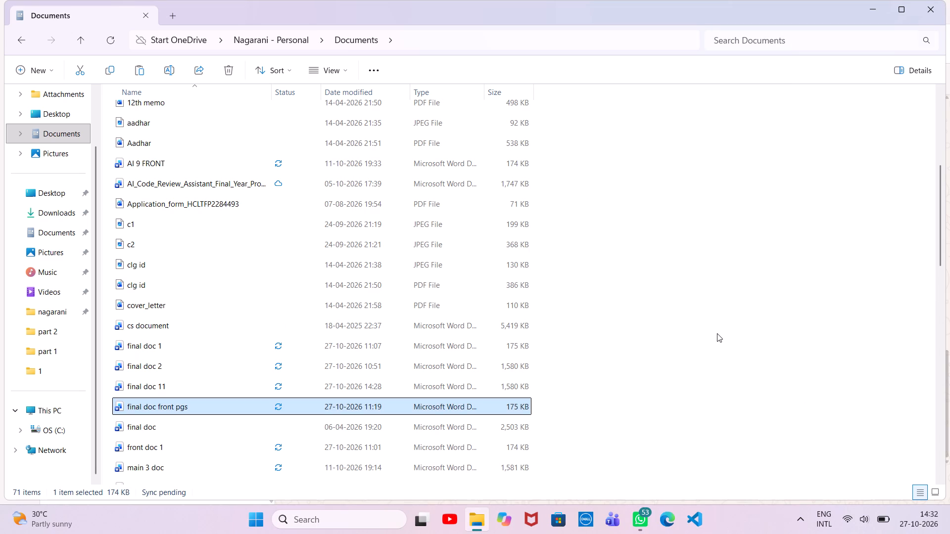
scroll(717, 333, down, 1)
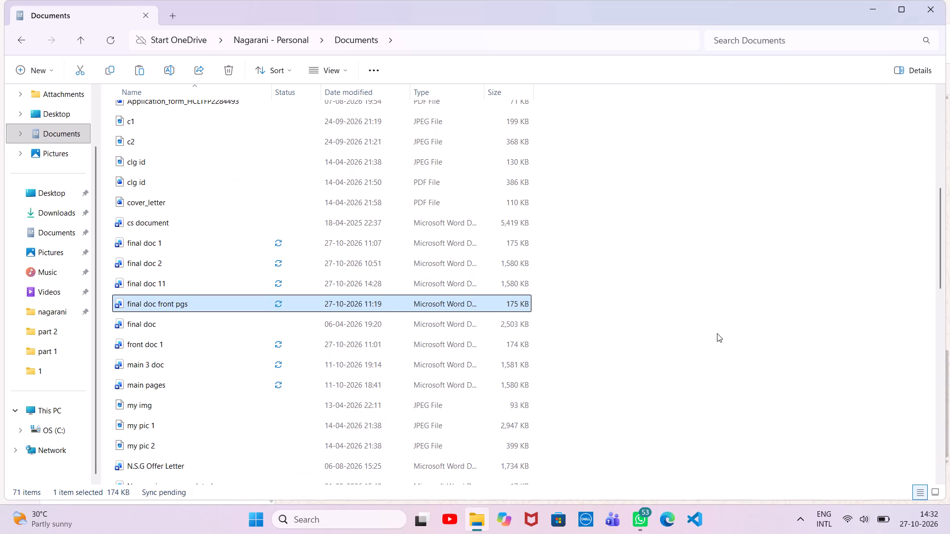
scroll(717, 333, down, 9)
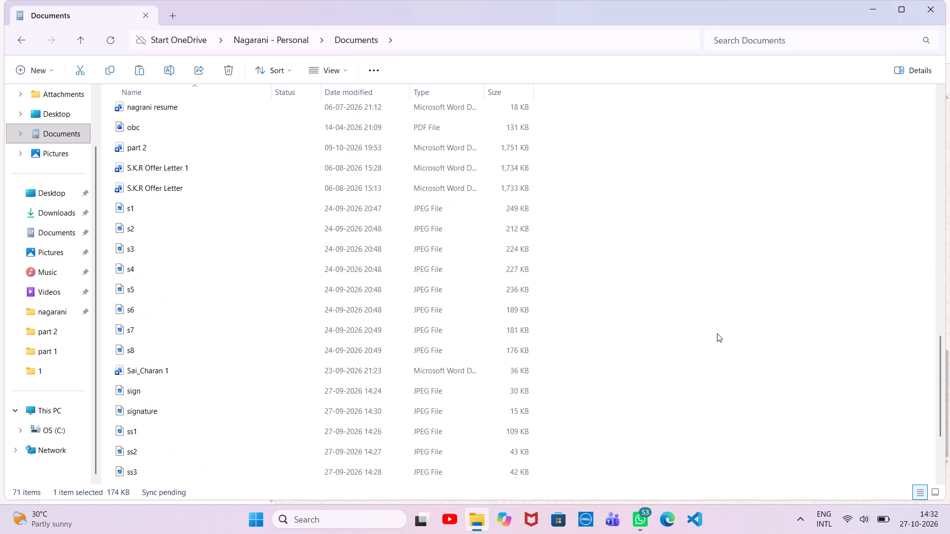
scroll(717, 333, down, 5)
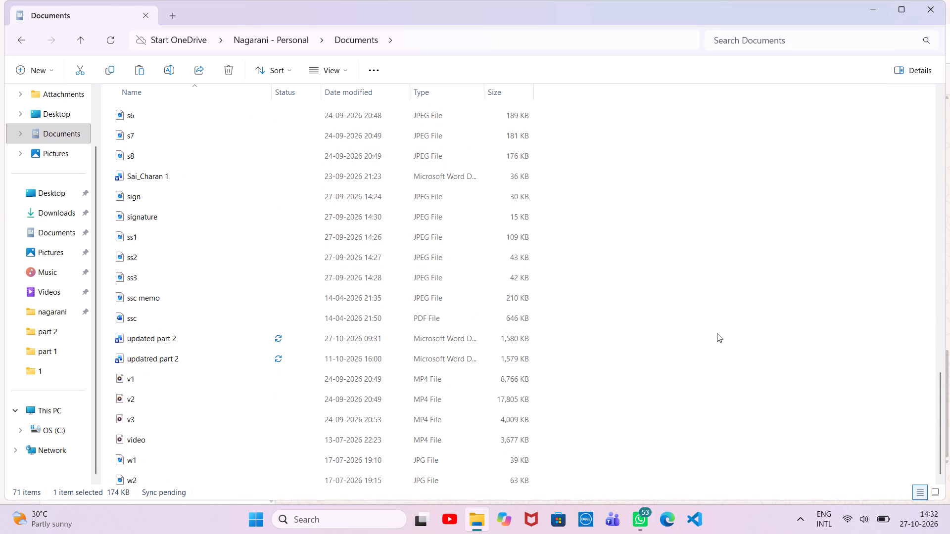
scroll(717, 333, up, 7)
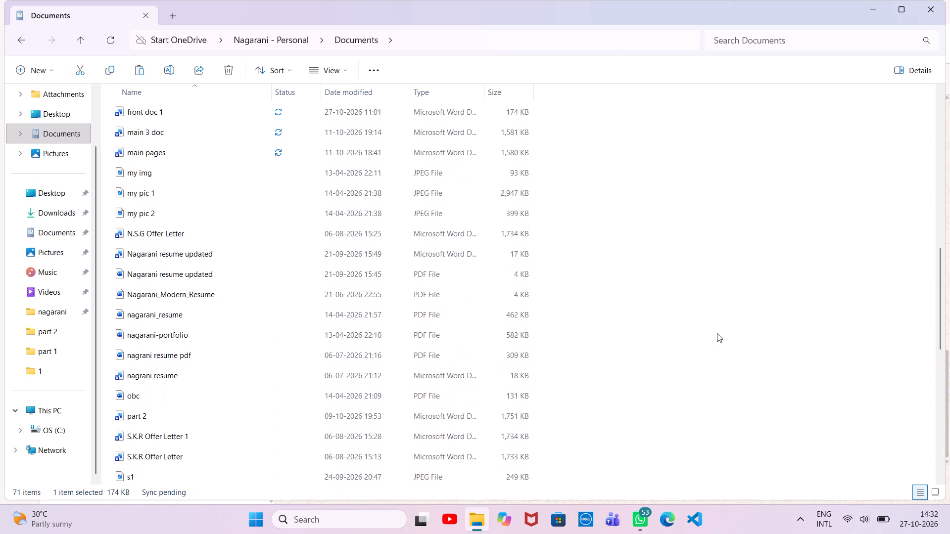
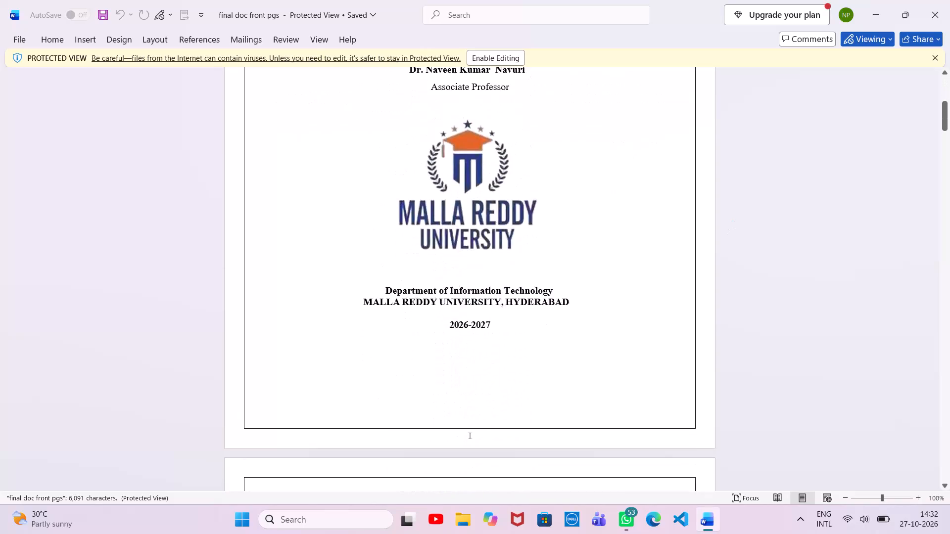
Examine the "final doc front pgs" document from the cover through the List of Figures and List of Tables.
scroll(726, 223, down, 9)
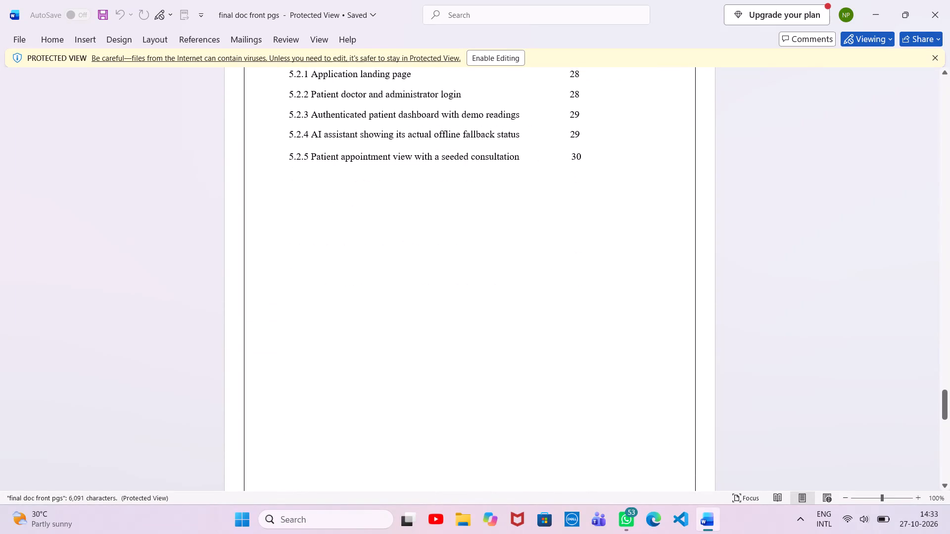
scroll(726, 223, down, 6)
scroll(726, 223, up, 2)
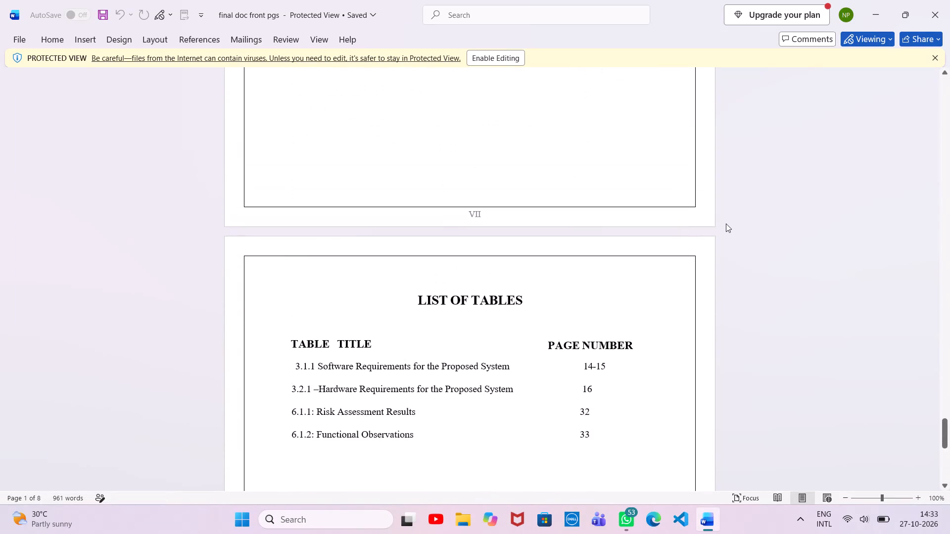
scroll(726, 223, up, 4)
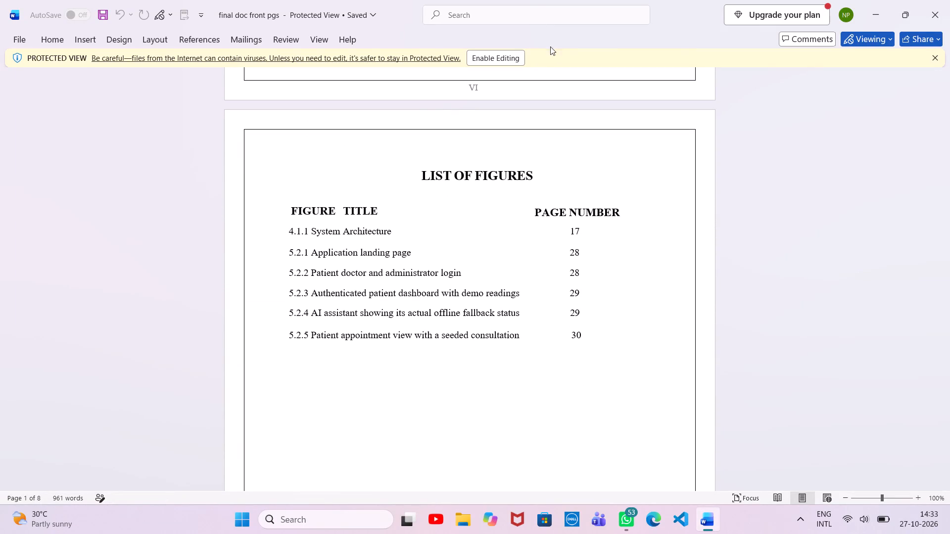
Take "final doc front pgs" out of Protected View by enabling editing.
click(503, 59)
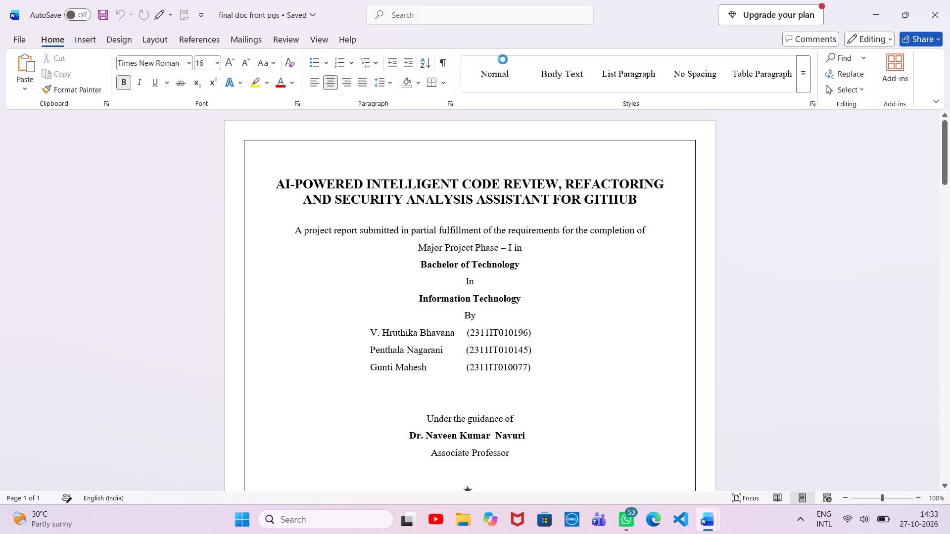
Review the pages of "final doc front pgs" from the title page through the abstract and contents to the List of Figures.
scroll(650, 212, down, 4)
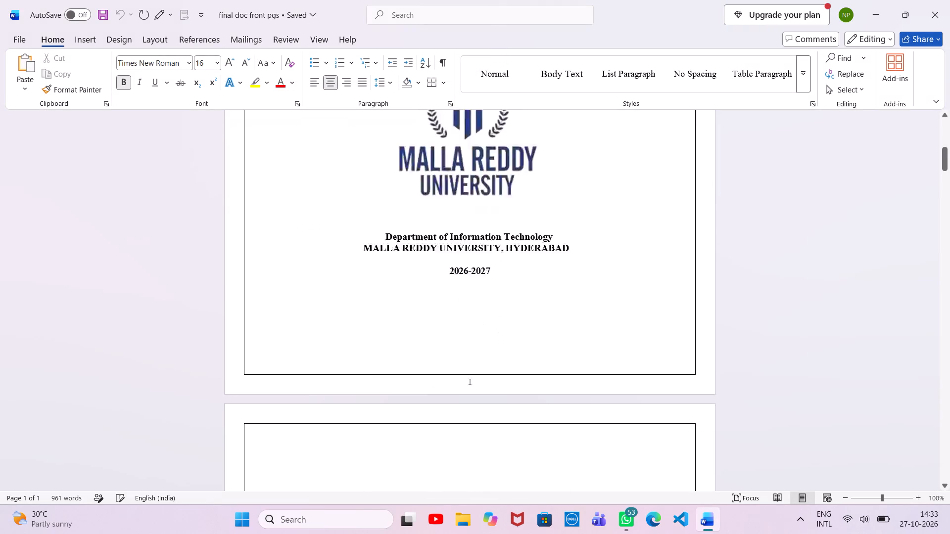
scroll(650, 212, down, 6)
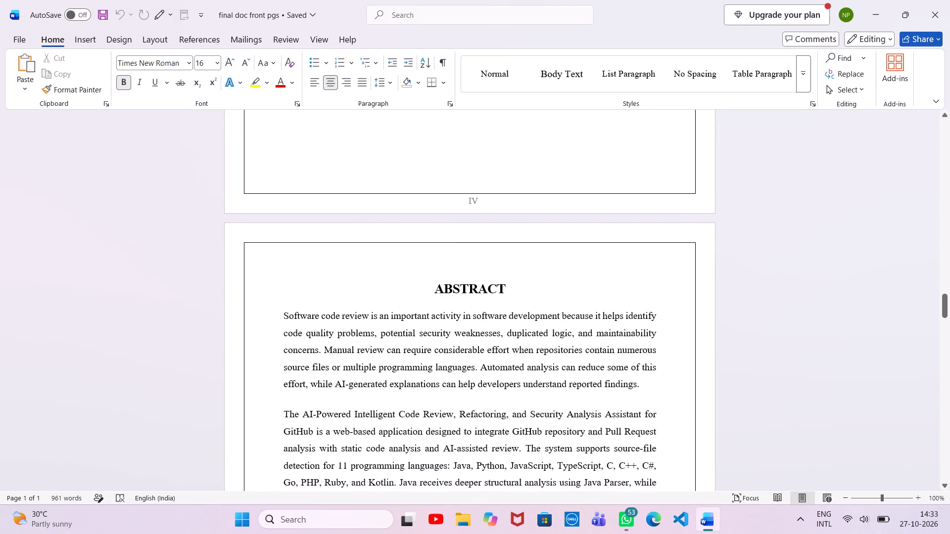
scroll(650, 212, down, 8)
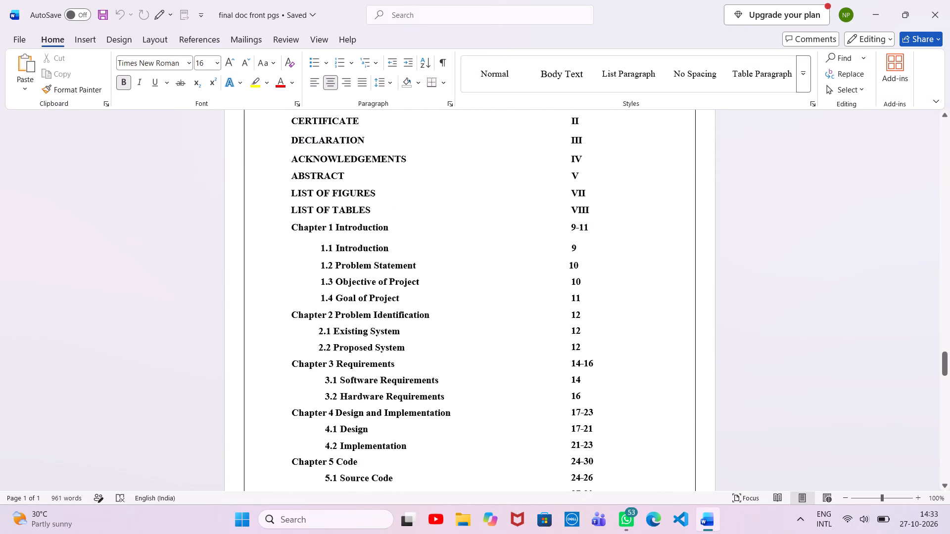
scroll(650, 212, down, 5)
scroll(650, 212, up, 1)
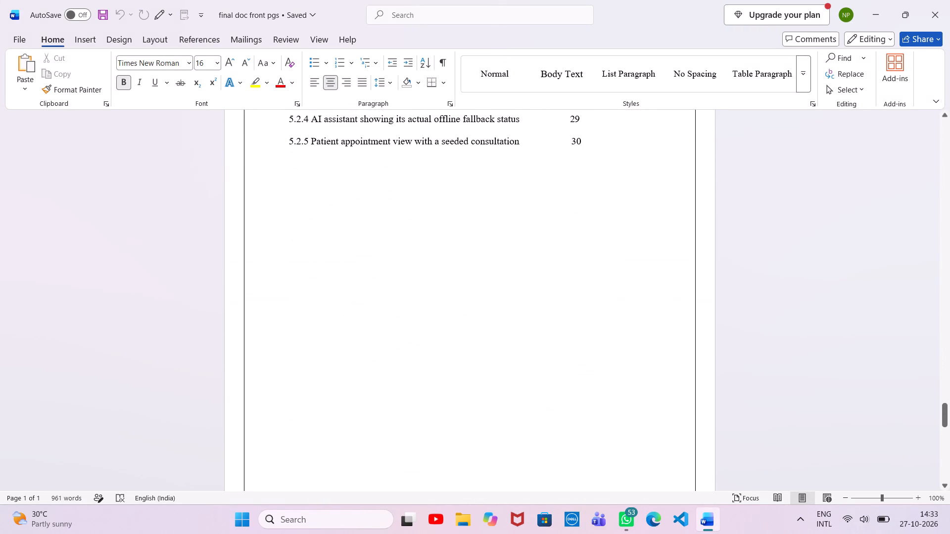
scroll(650, 212, up, 1)
scroll(650, 212, down, 1)
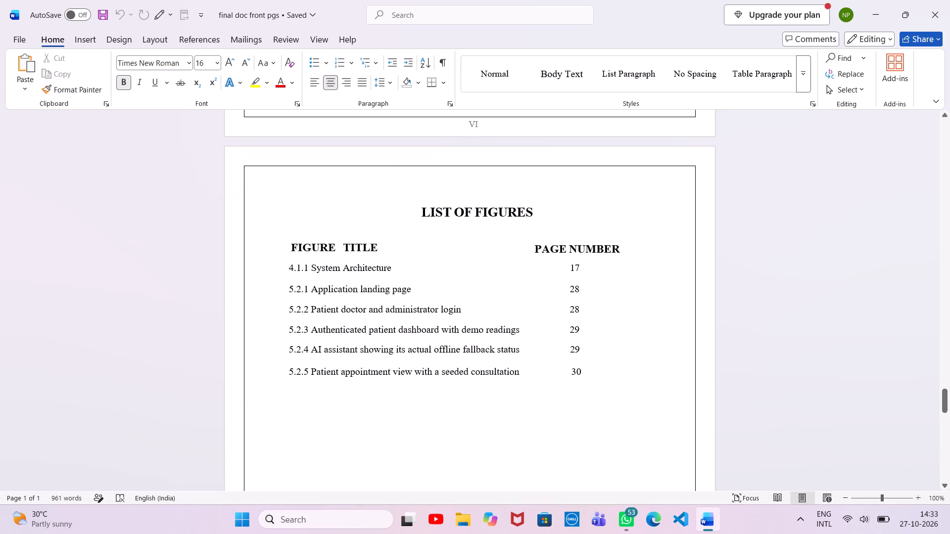
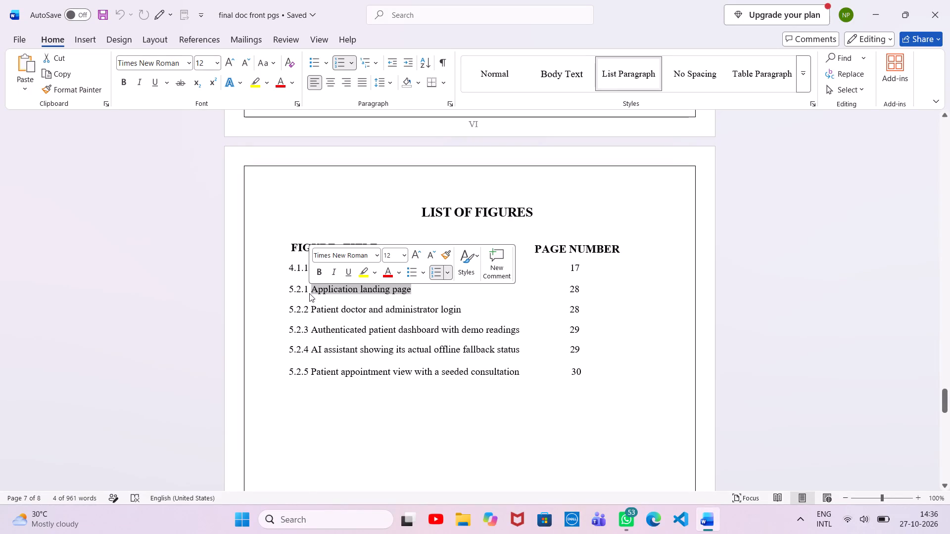
Replace the title of figure 5.2.1 in the List of Figures with the copied "AI Code Review Assistant Home Page and Repository Input".
key(ctrl+v)
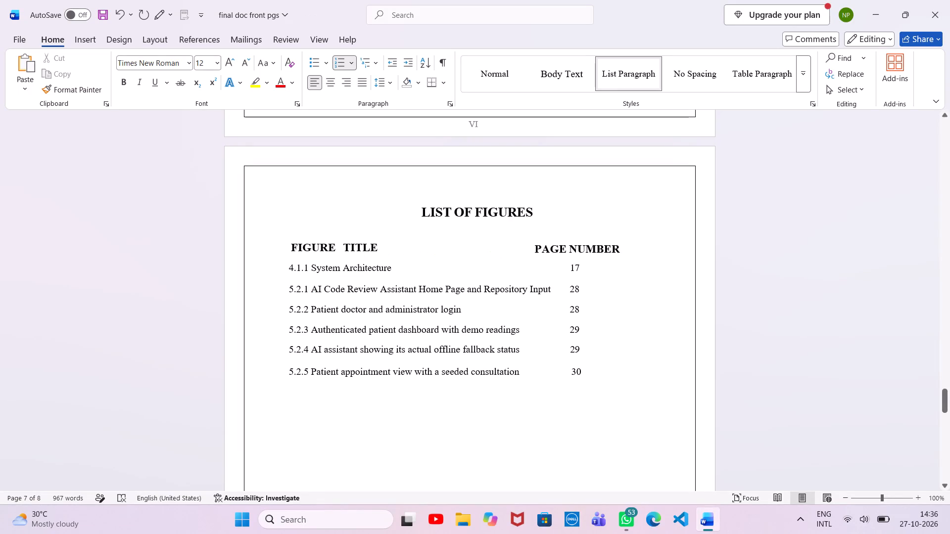
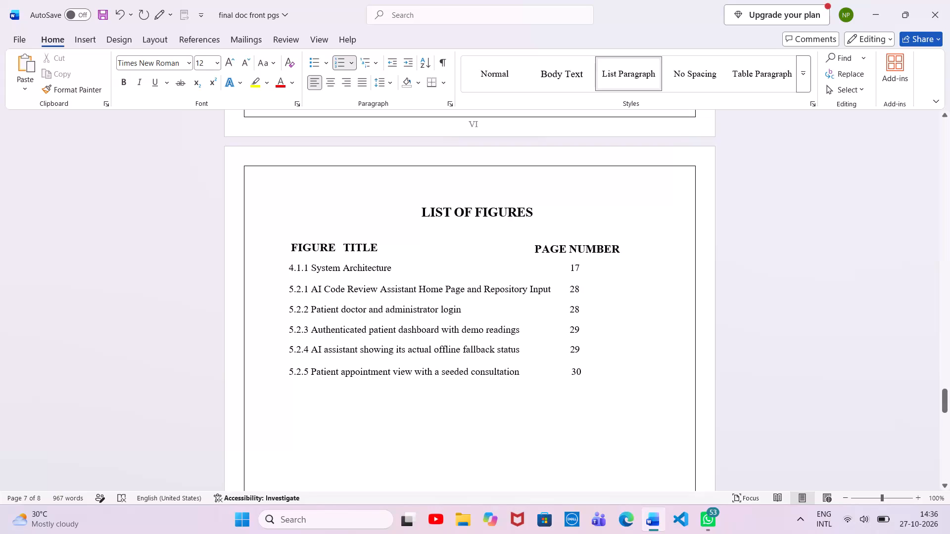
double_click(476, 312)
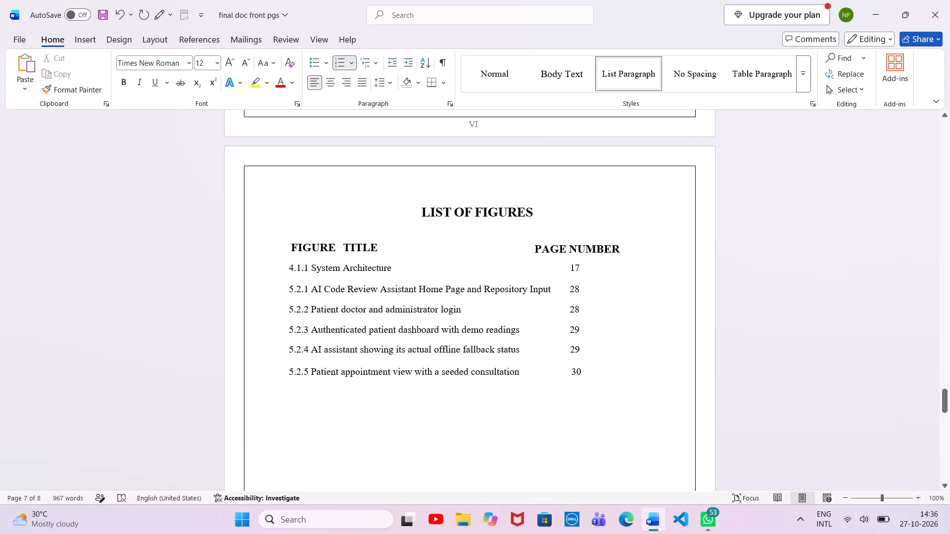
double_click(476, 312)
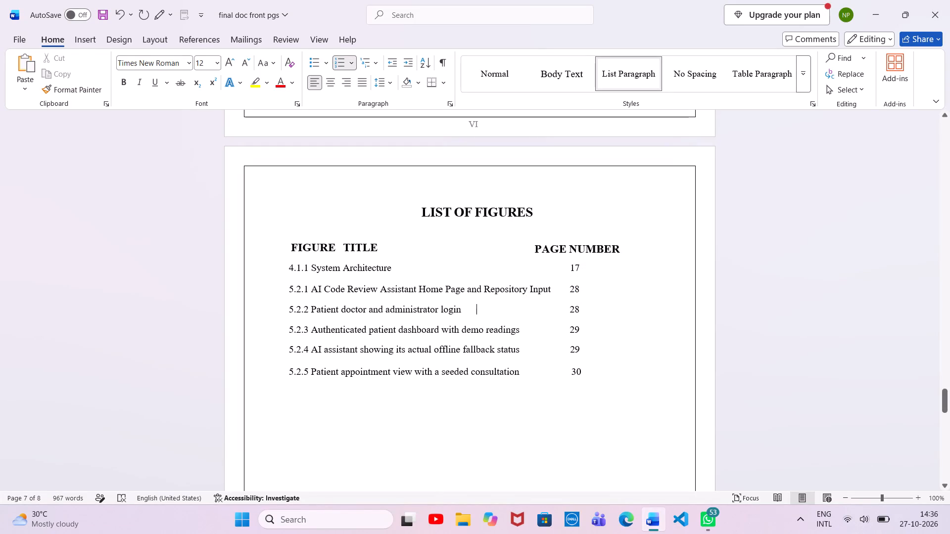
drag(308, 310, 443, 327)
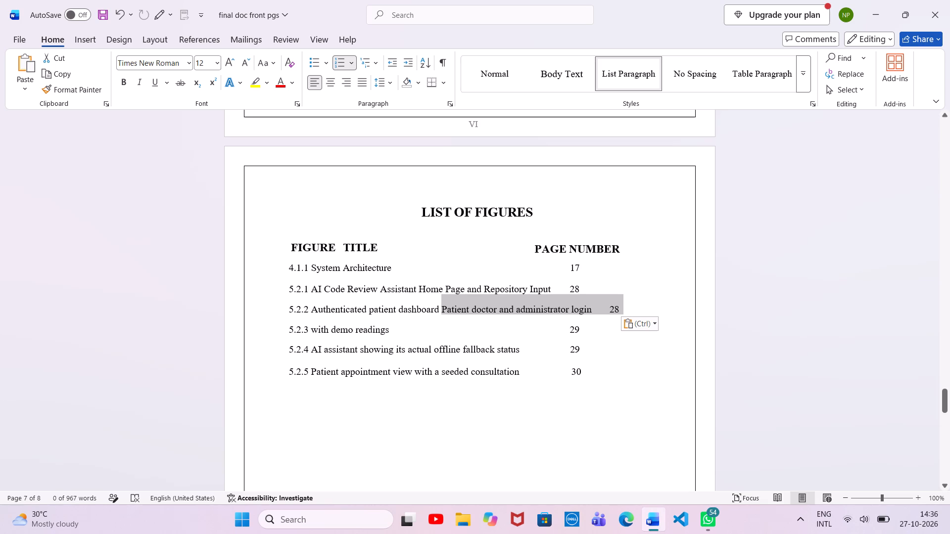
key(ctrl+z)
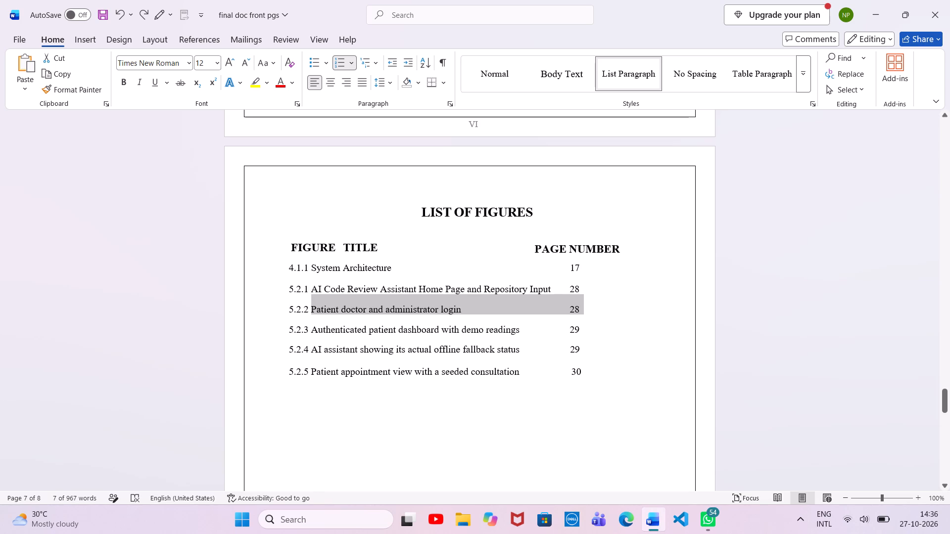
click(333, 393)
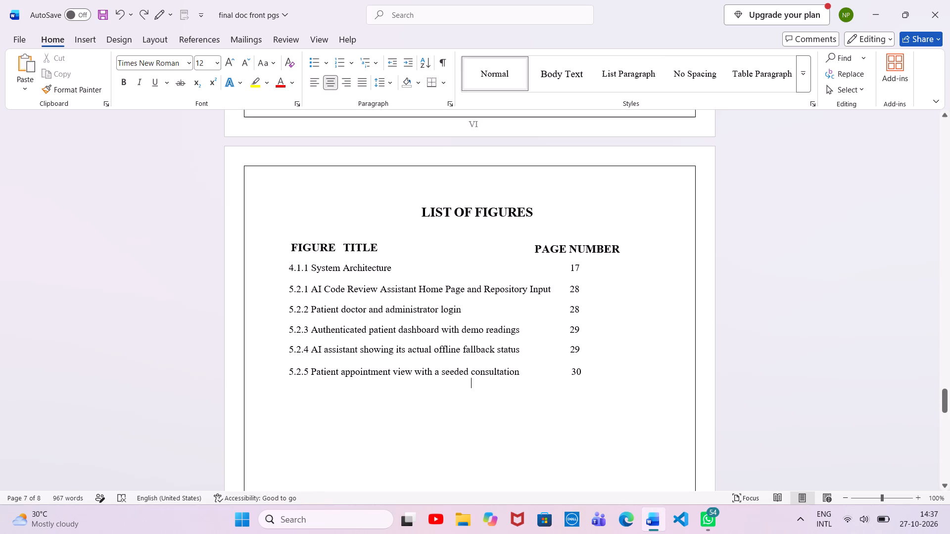
Replace the title of figure 5.2.2 in the List of Figures with the copied "Repository Analysis Dashboard and Quality Metrics".
drag(469, 309, 316, 298)
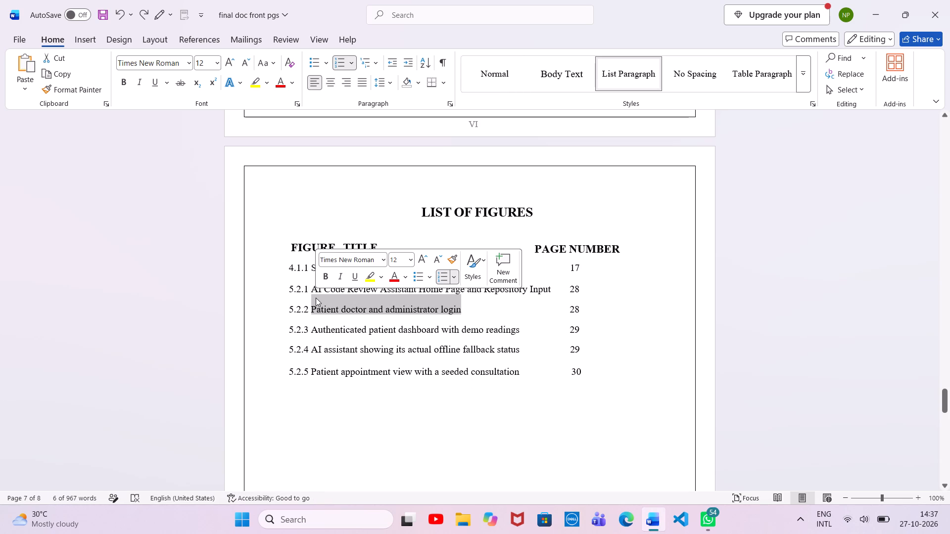
key(ctrl+v)
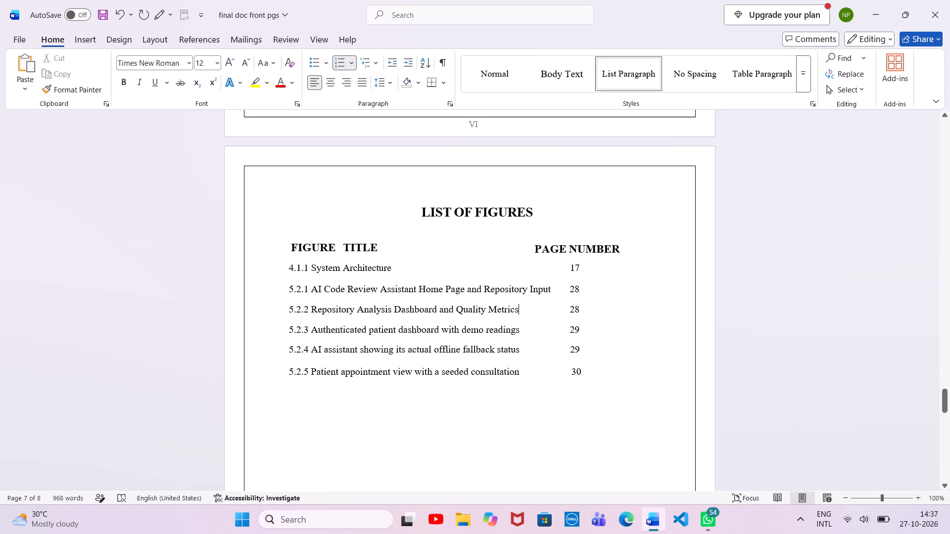
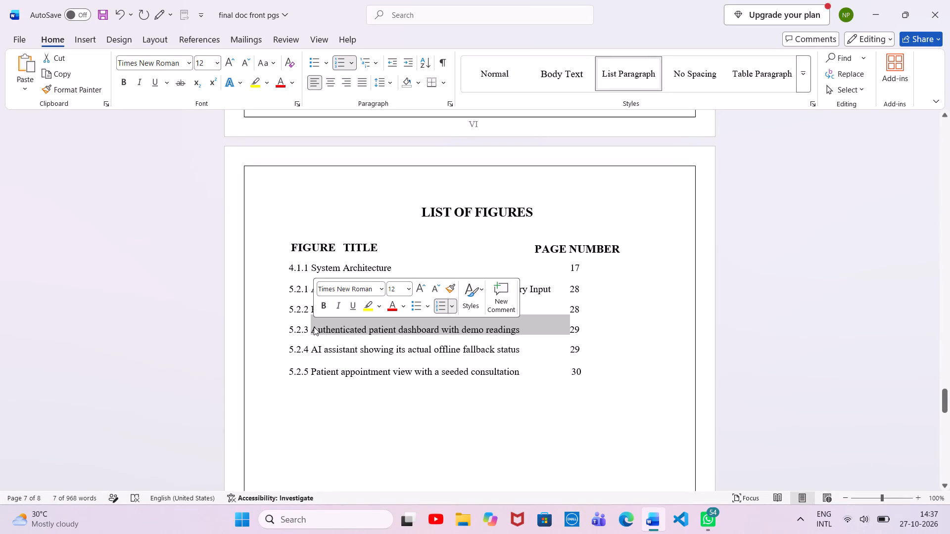
Replace the title of figure 5.2.3 with the copied "Issue Distribution and Cyclomatic Complexity Overview" and space its page number 29 back into the page-number column.
key(ctrl+v)
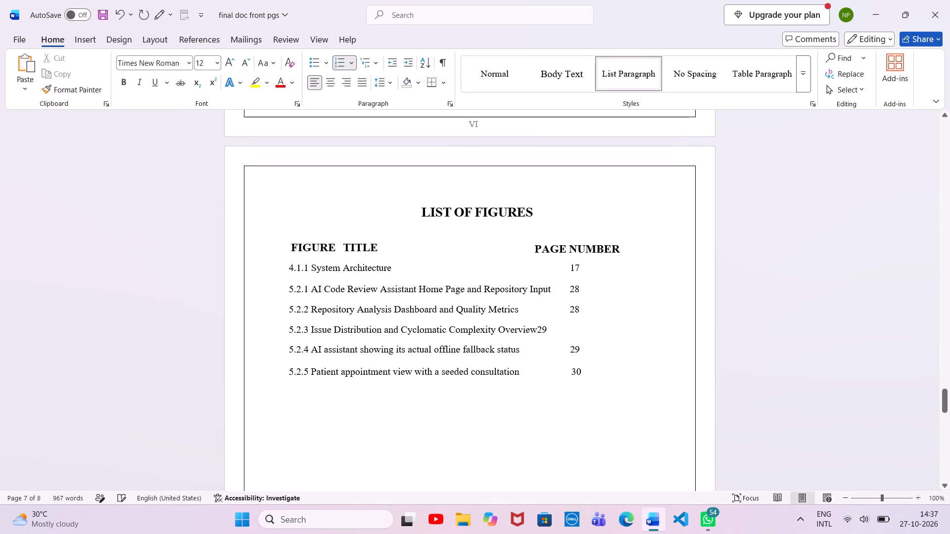
key(space)
key(space)
key(space)
key(space)
key(space)
key(space)
key(space)
key(space)
key(space)
key(space)
key(space)
key(space)
key(space)
key(space)
key(space)
key(space)
key(space)
key(BackSpace)
key(BackSpace)
key(BackSpace)
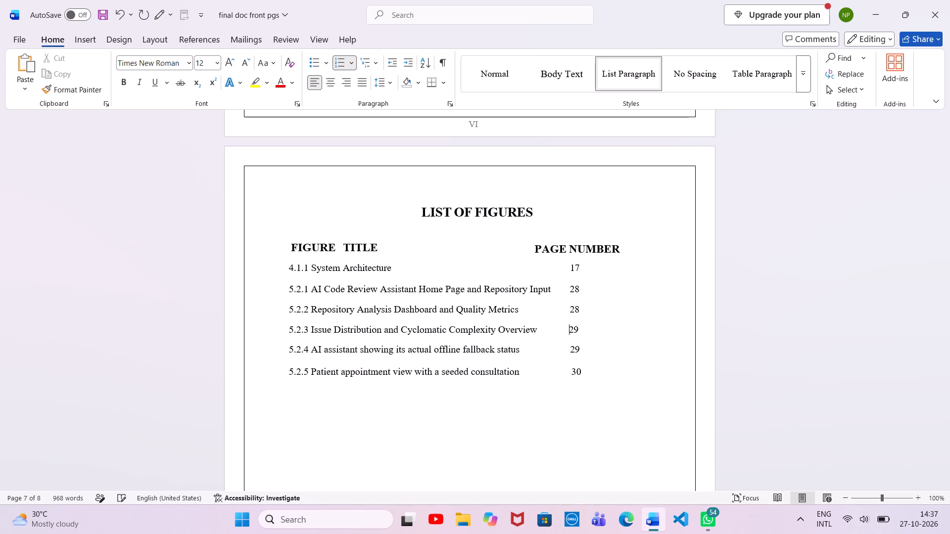
Start editing the title of figure 5.2.4 in the List of Figures from the end of its text.
click(523, 348)
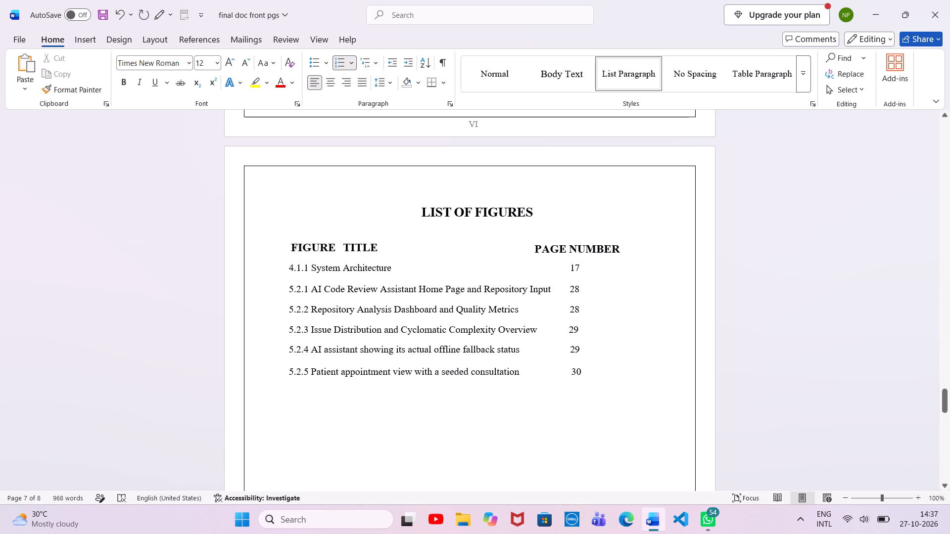
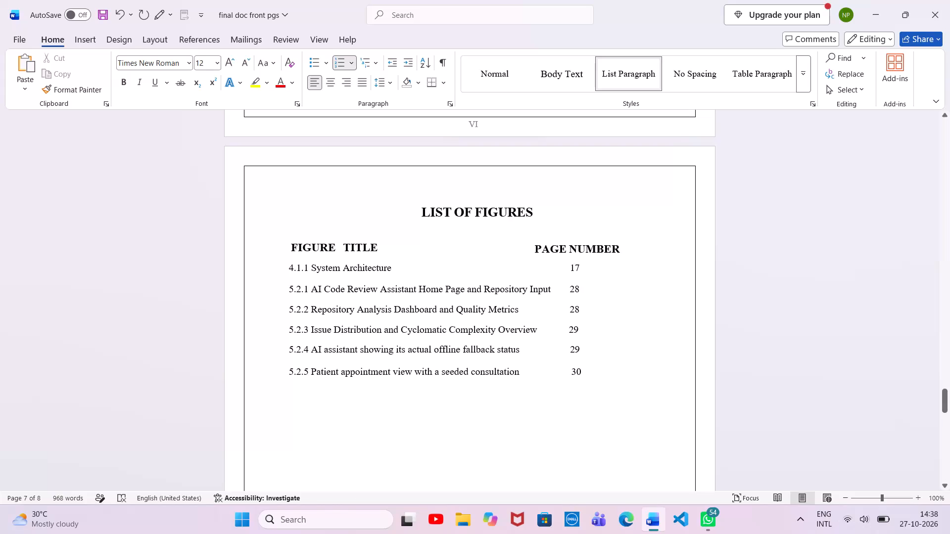
Replace the title of figure 5.2.4 in the List of Figures with the copied "Duplicate Code Detection Results".
drag(523, 350, 505, 349)
drag(505, 349, 314, 349)
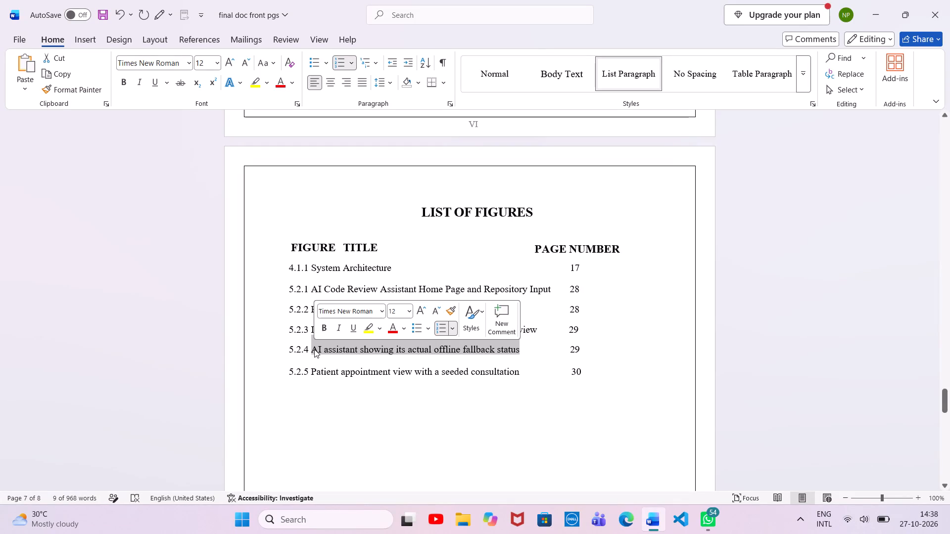
key(ctrl+v)
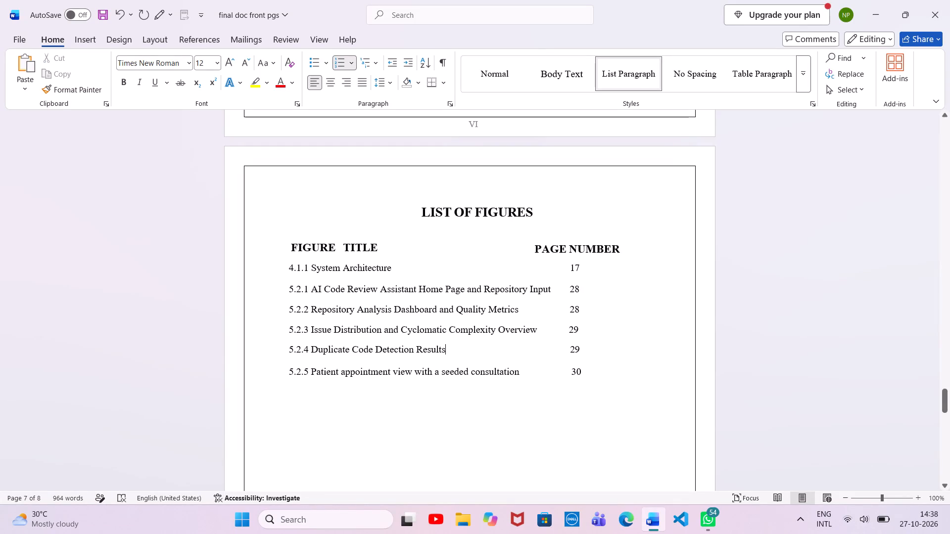
Select the old title of figure 5.2.5 in the List of Figures, "Patient appointment view with a seeded consultation".
drag(521, 375, 319, 360)
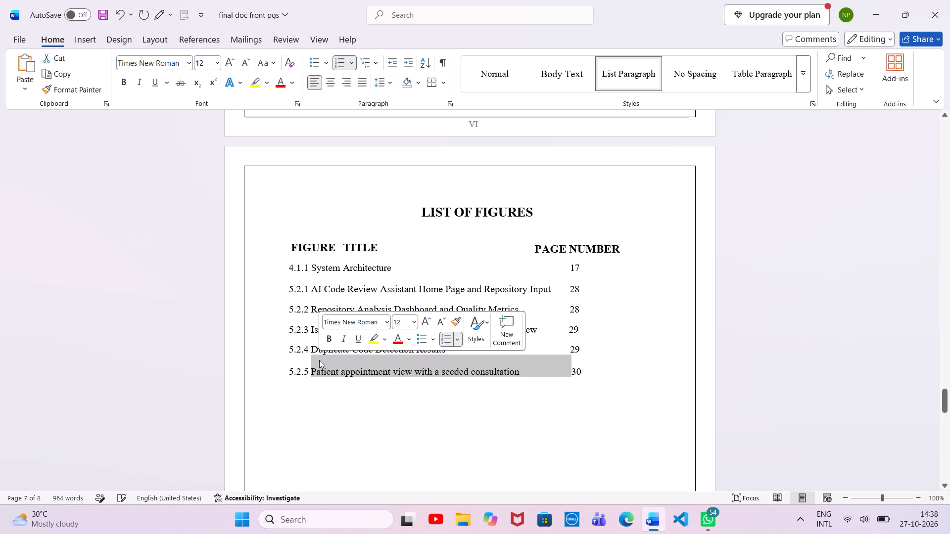
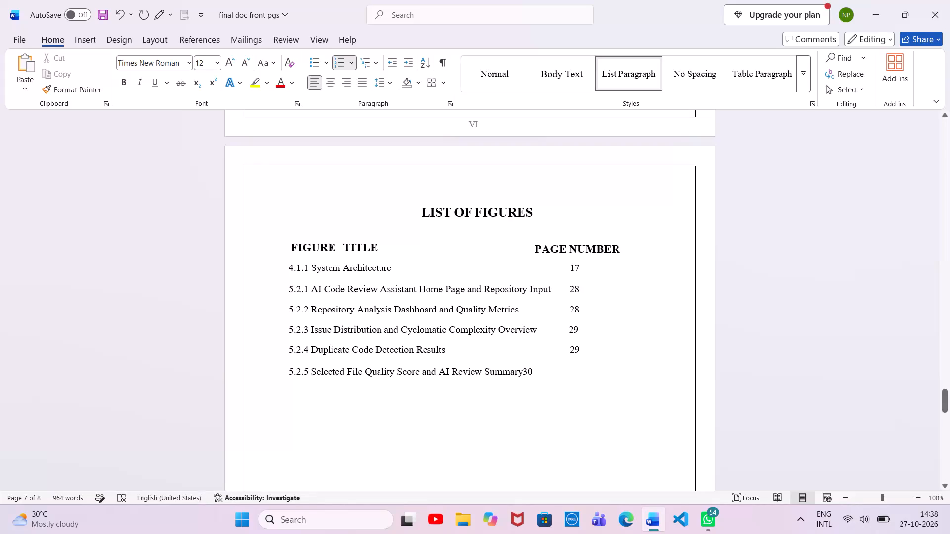
Space out the page number 30 of figure 5.2.5 so it lines up with the page number column in the List of Figures.
key(space)
key(space)
key(space)
key(space)
key(space)
key(space)
key(space)
key(space)
key(space)
key(space)
key(space)
key(space)
key(space)
key(space)
key(space)
key(space)
key(space)
key(space)
key(space)
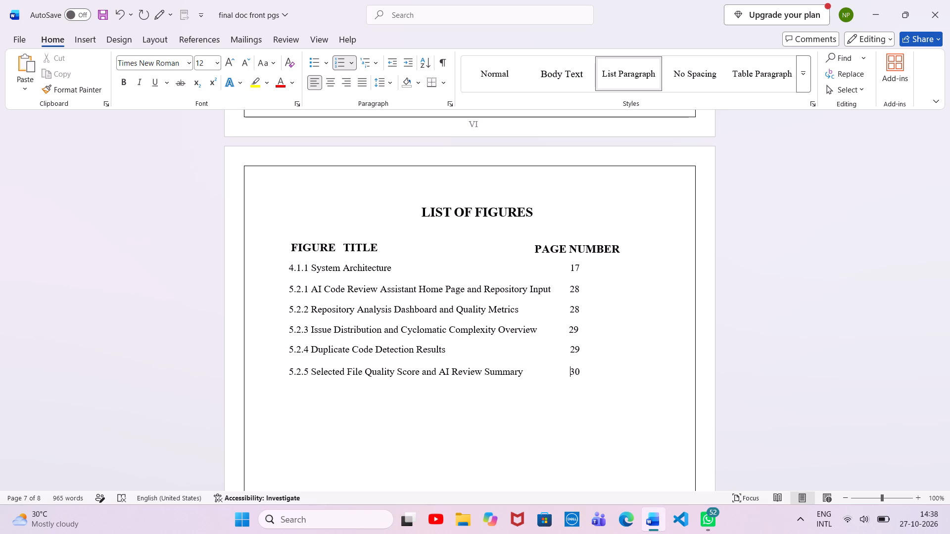
Add a new numbered entry below figure 5.2.5 in the List of Figures.
click(587, 376)
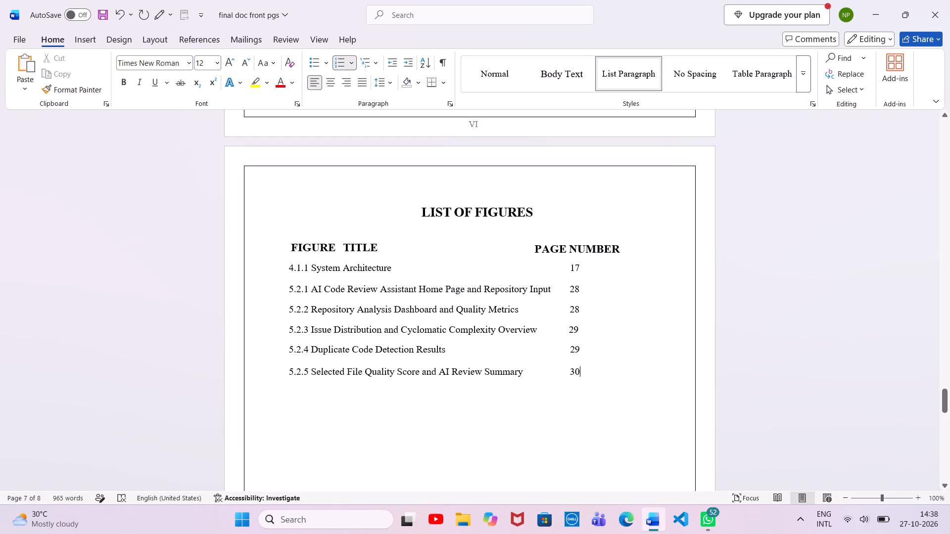
key(Return)
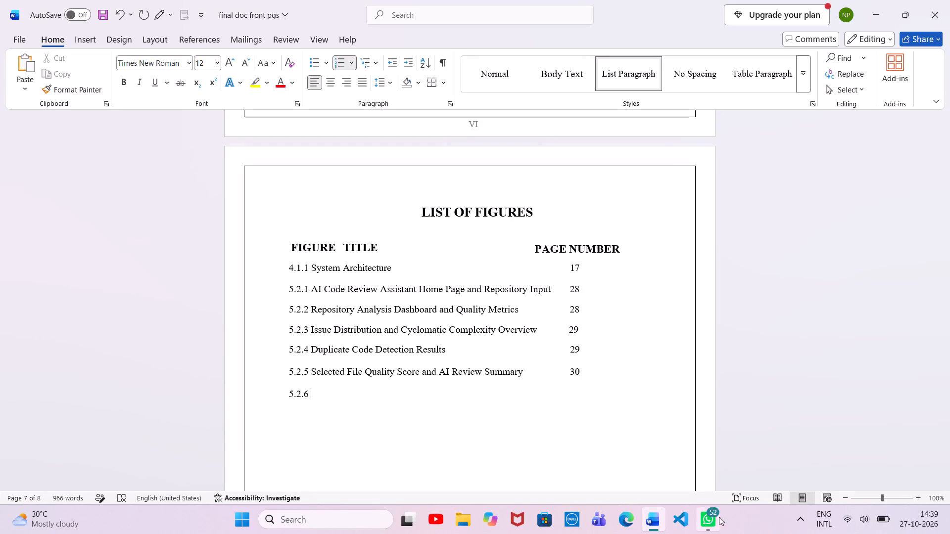
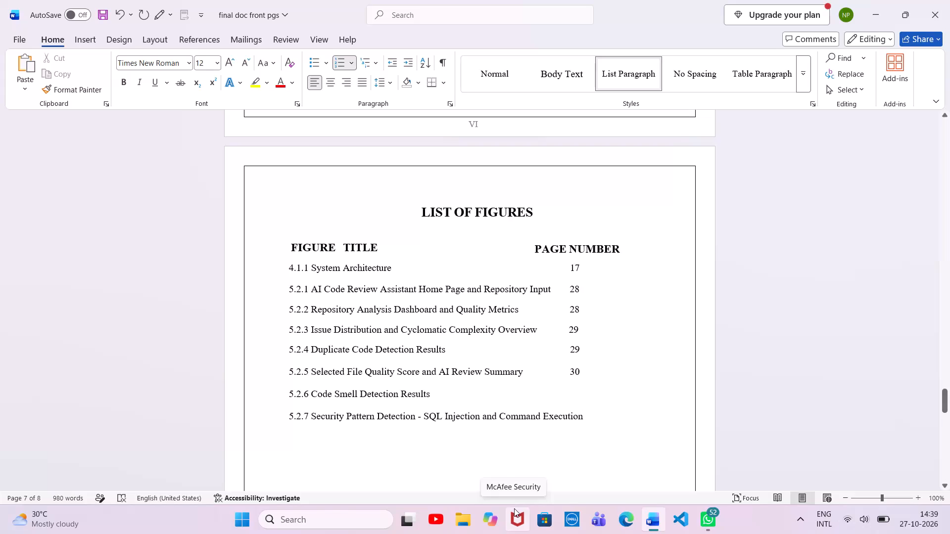
Move the word "Execution" of the figure 5.2.7 title onto an unnumbered second line in the List of Figures.
key(Left)
key(Left)
key(Left)
key(Left)
key(Left)
key(Left)
key(Left)
key(Left)
key(Left)
key(Return)
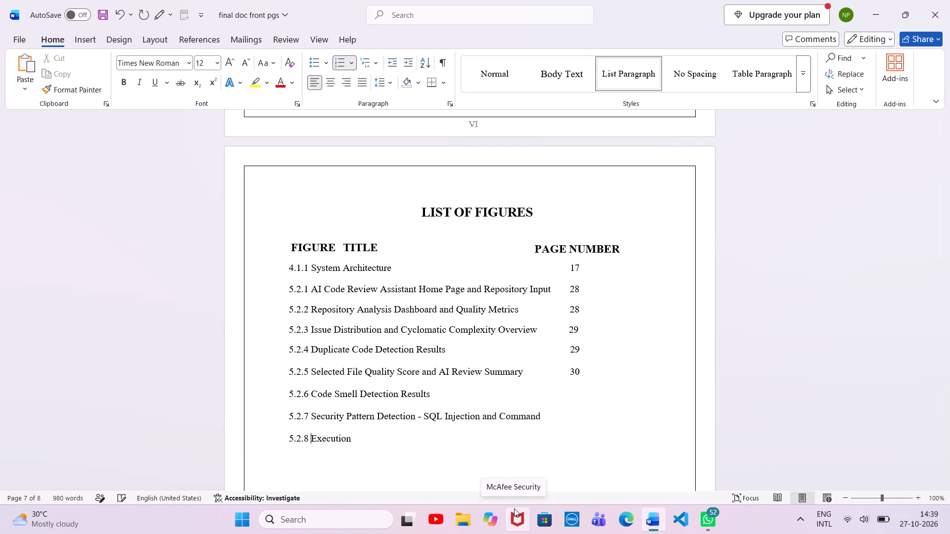
key(BackSpace)
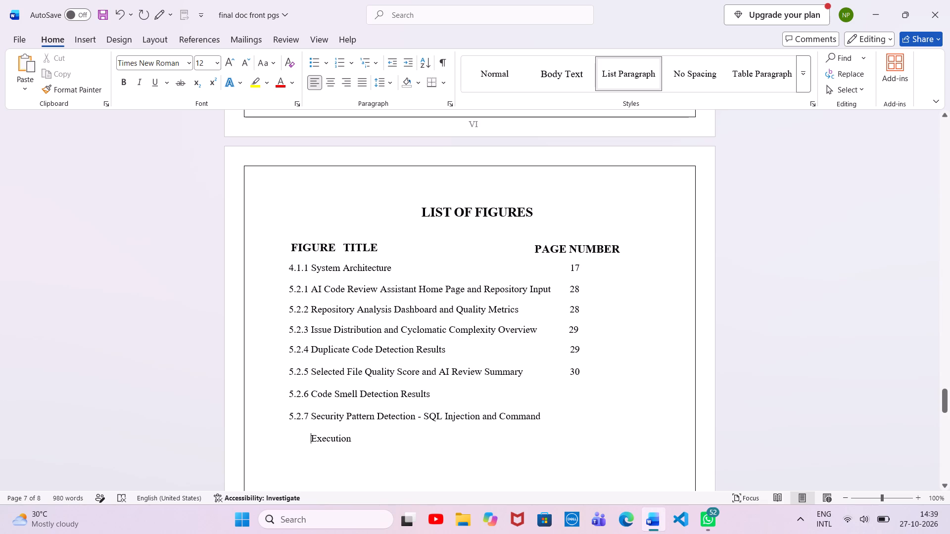
Update the List of Figures page numbers to 18 for figure 4.1.1 and 29 for figures 5.2.1 and 5.2.2.
click(582, 269)
key(BackSpace)
key(8)
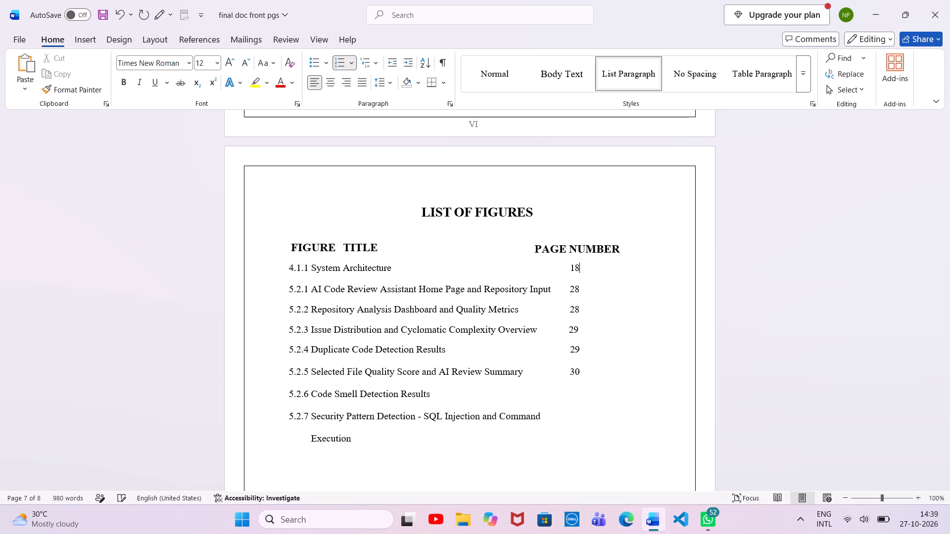
key(Down)
key(BackSpace)
key(9)
key(Down)
key(BackSpace)
key(9)
Set the page numbers of figures 5.2.3 and 5.2.4 in the List of Figures to 30.
key(Down)
key(BackSpace)
key(BackSpace)
text(30)
key(Return)
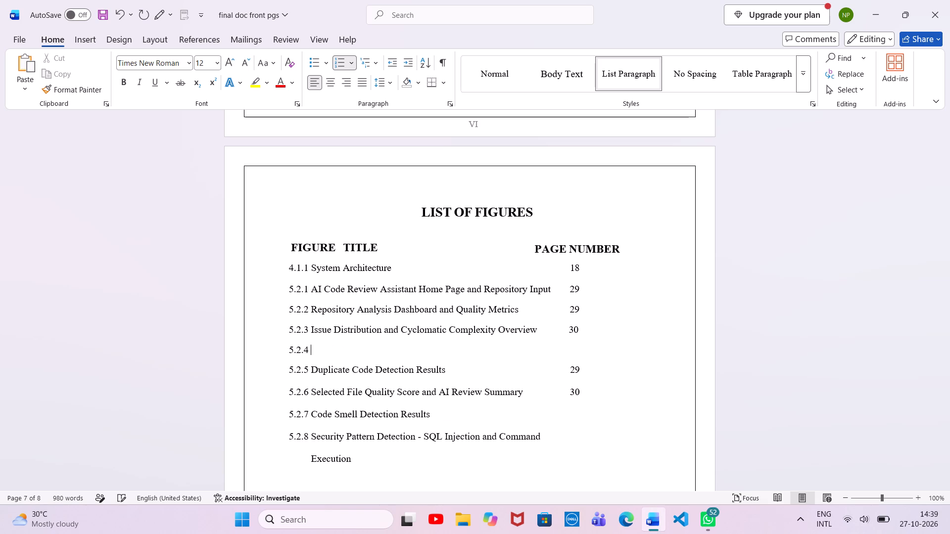
key(BackSpace)
key(BackSpace)
key(BackSpace)
key(BackSpace)
key(BackSpace)
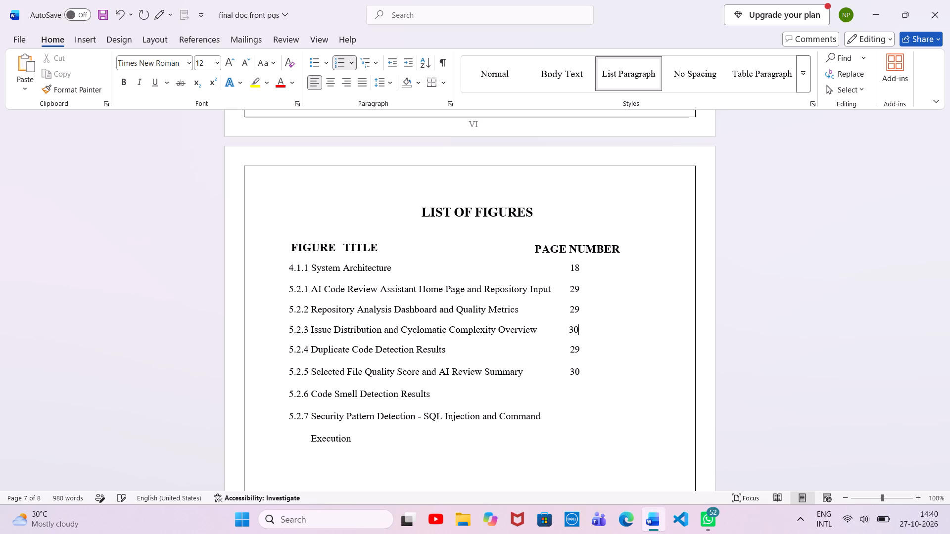
key(Down)
key(BackSpace)
key(BackSpace)
key(3)
key(0)
Replace the gap before figure 5.2.4's page number with spaces so it lines up with the page number column.
key(Left)
key(Left)
key(BackSpace)
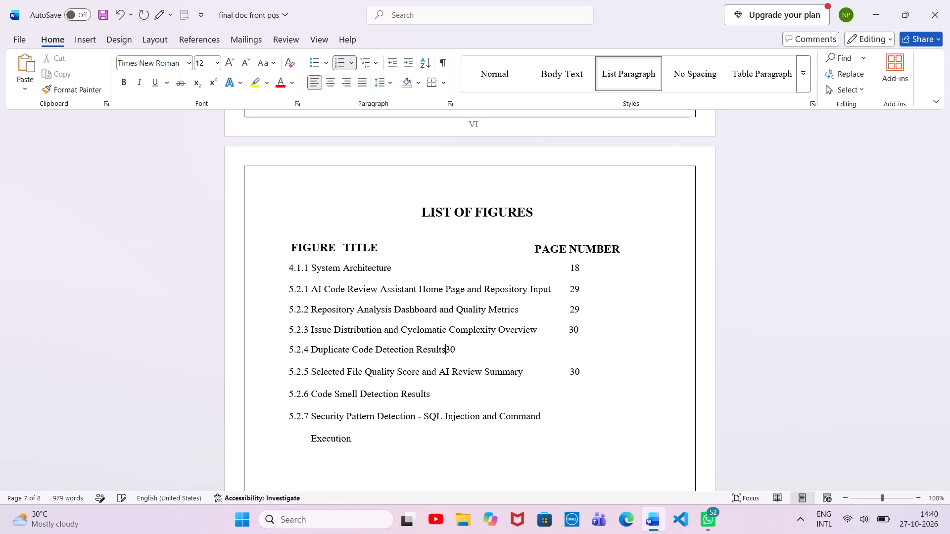
key(space)
key(space)
key(space)
key(space)
key(space)
key(space)
key(space)
key(space)
key(space)
key(space)
key(space)
key(space)
key(space)
key(space)
key(space)
key(space)
key(space)
key(space)
key(space)
key(space)
key(BackSpace)
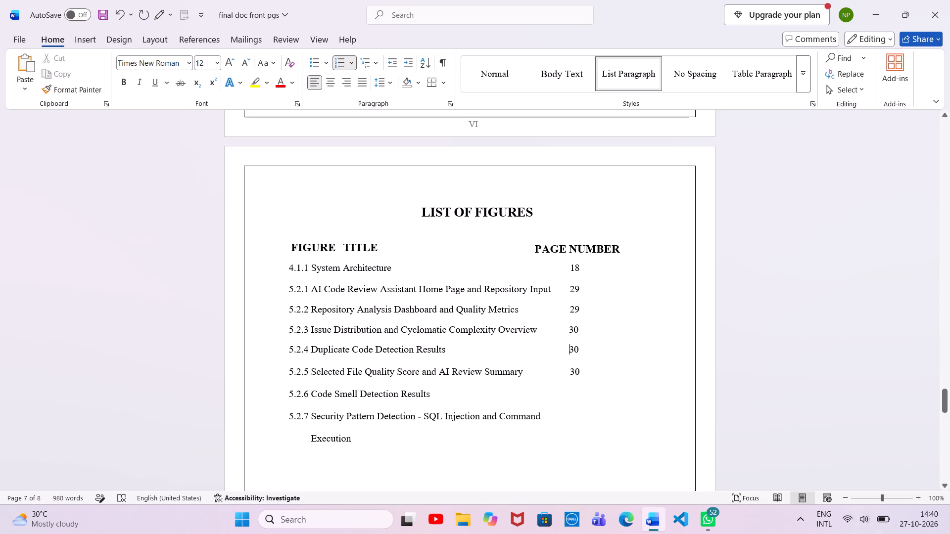
Add page number 31 to the figure 5.2.6 entry, spaced out to line up with the page number column.
click(576, 394)
key(space)
key(space)
key(space)
key(space)
key(space)
key(space)
key(space)
key(space)
key(space)
key(space)
key(space)
key(space)
key(space)
key(space)
key(space)
key(space)
key(space)
key(space)
key(space)
key(space)
key(BackSpace)
text(31)
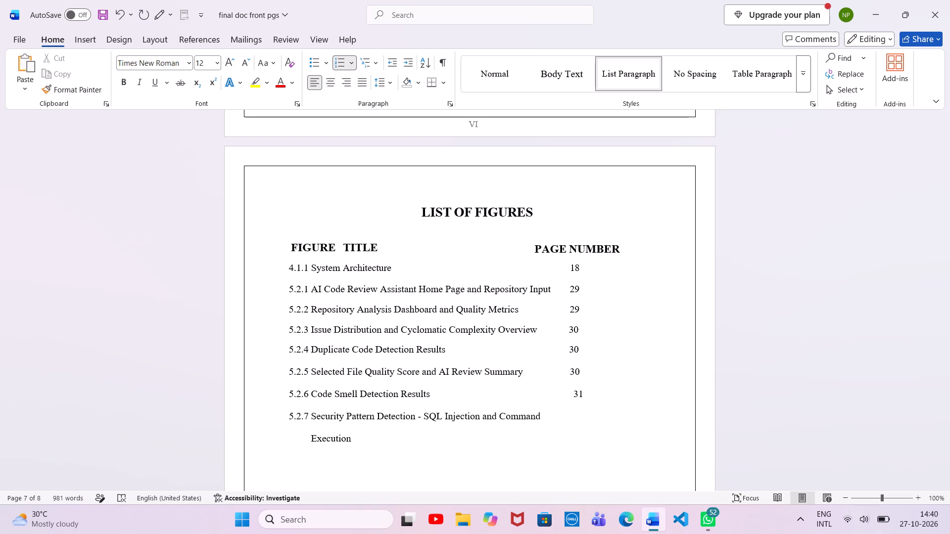
key(Left)
key(Left)
key(BackSpace)
key(BackSpace)
Add page number 31 to the first line of the figure 5.2.7 entry, spaced out to the page number column.
key(Down)
key(space)
key(space)
key(space)
key(space)
key(space)
key(space)
key(space)
key(space)
key(space)
key(space)
key(space)
text(31)
Delete the 6.1.1 Risk Assessment Results and 6.1.2 Functional Observations entries from the List of Tables.
scroll(576, 394, down, 3)
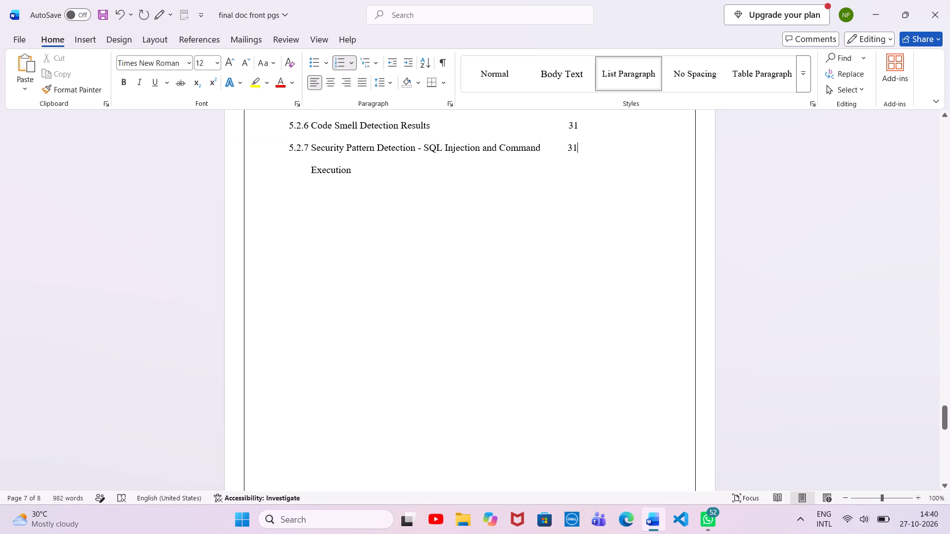
scroll(576, 394, down, 5)
scroll(576, 394, up, 1)
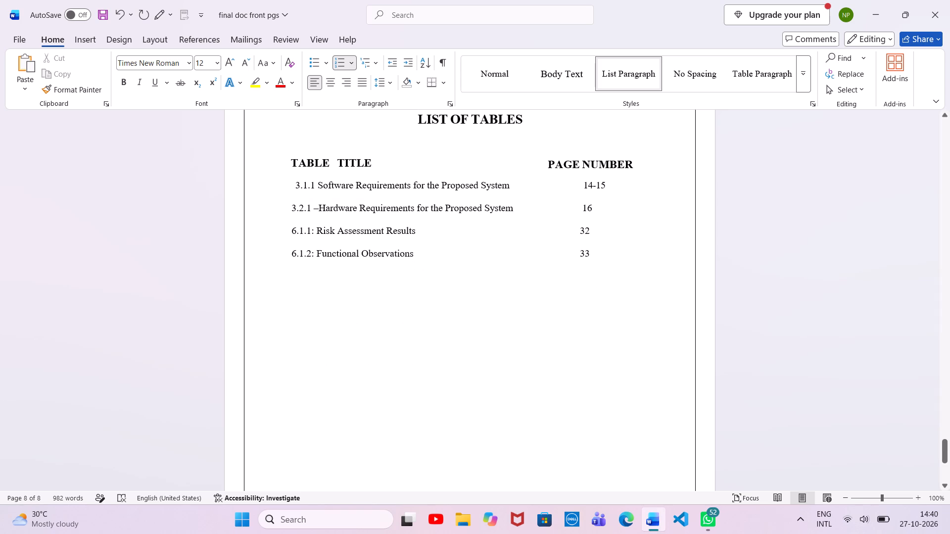
drag(285, 230, 595, 264)
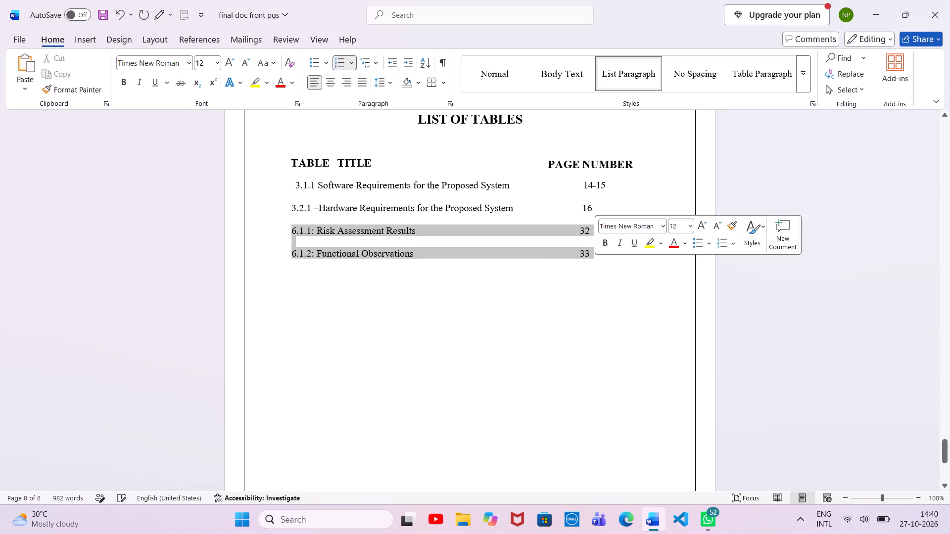
key(BackSpace)
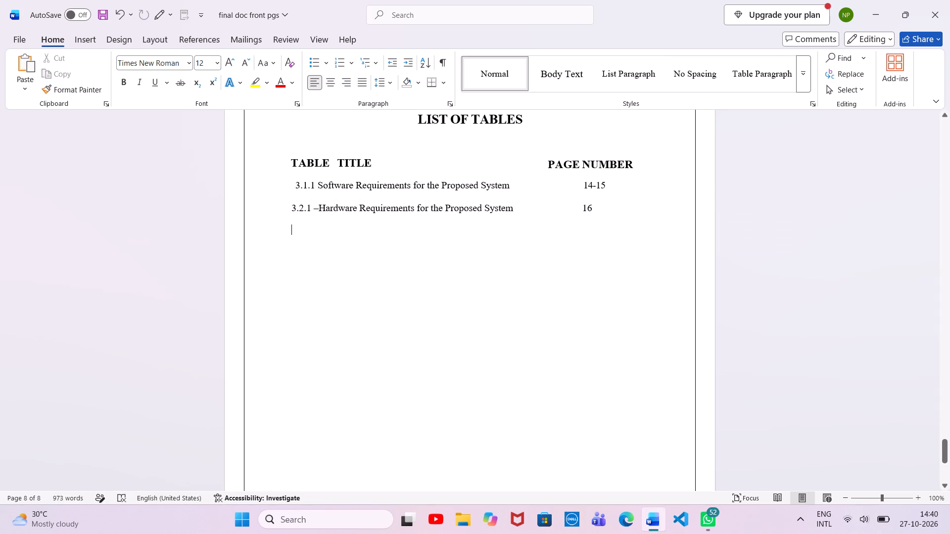
Start a new List of Tables entry numbered 4.1.3 below the 3.2.1 Hardware Requirements entry.
click(606, 211)
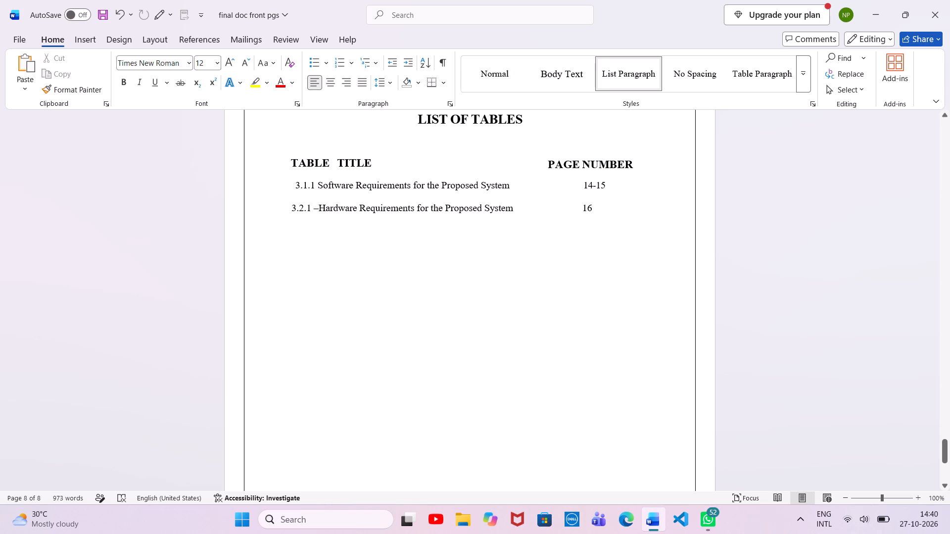
key(Return)
key(Return)
text(4.)
key(2)
text(.1)
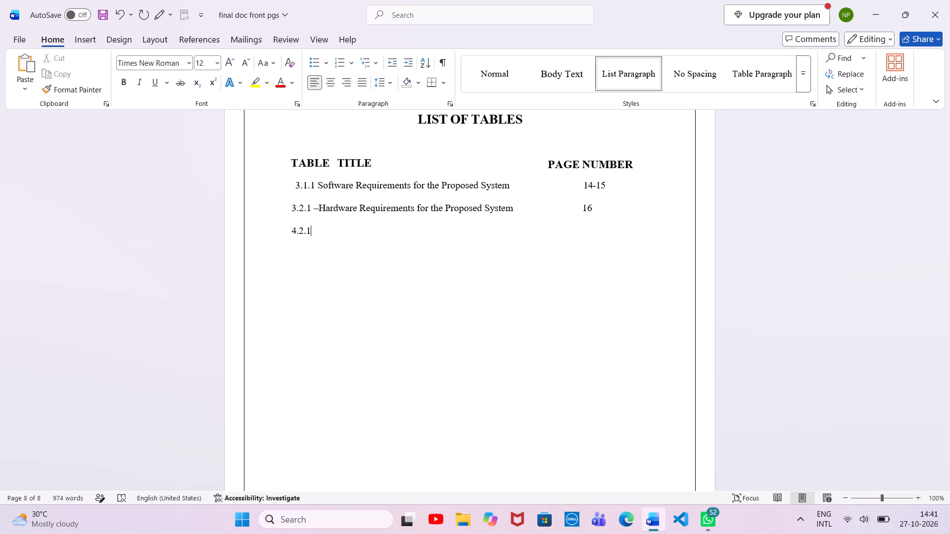
key(BackSpace)
key(BackSpace)
key(BackSpace)
key(1)
text(.3)
key(space)
Remove the dash before "Hardware Requirements" in the 3.2.1 entry.
key(Up)
key(Up)
key(Right)
key(BackSpace)
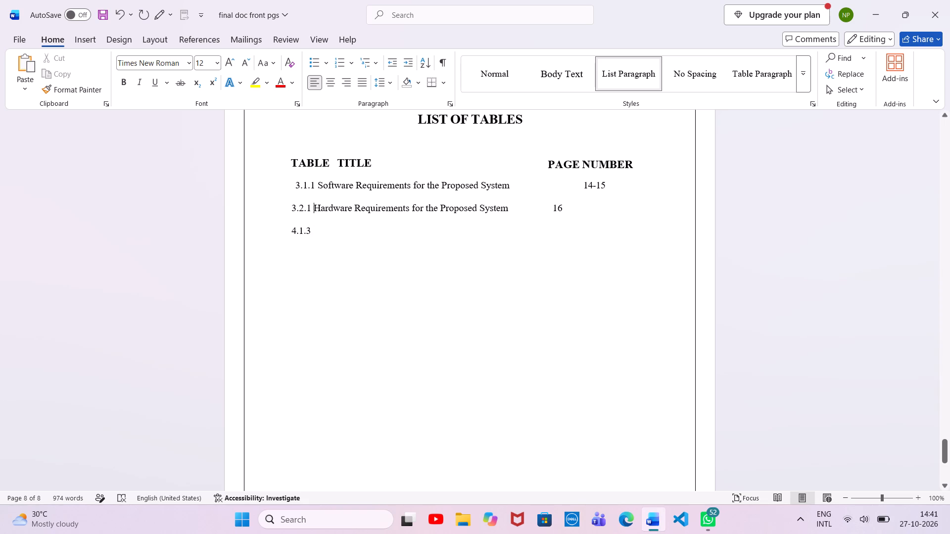
Title the 4.1.3 entry "Multi-language Detection" on the same line as its number.
click(330, 239)
key(BackSpace)
key(BackSpace)
text(Multi)
key(minus)
text(lang)
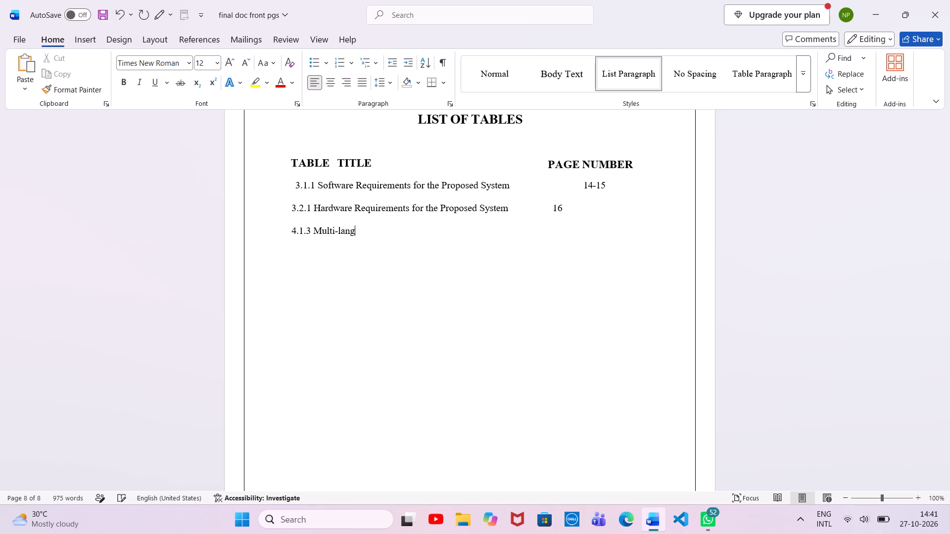
text(uage)
key(space)
key(shift+d)
text(atection)
key(space)
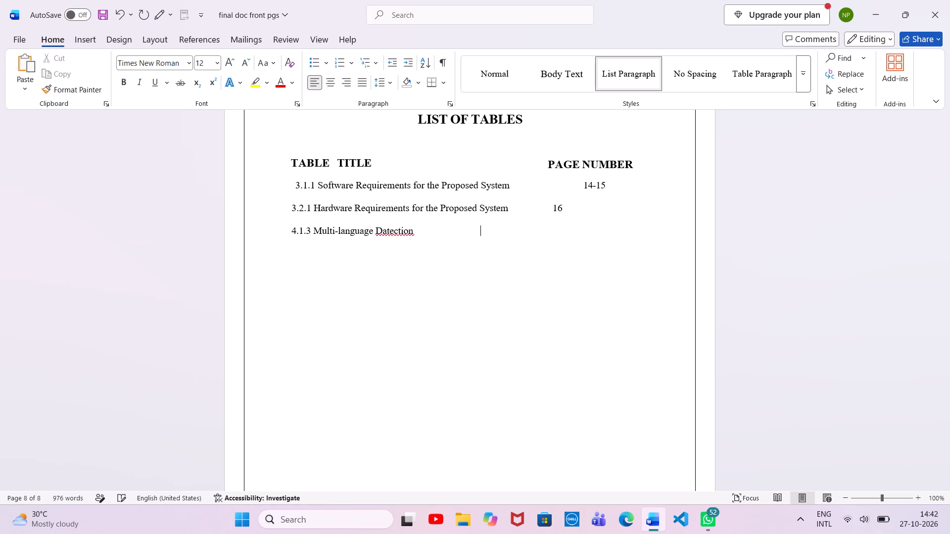
key(BackSpace)
key(BackSpace)
key(BackSpace)
key(BackSpace)
key(BackSpace)
key(BackSpace)
key(BackSpace)
key(BackSpace)
key(BackSpace)
key(BackSpace)
key(BackSpace)
key(BackSpace)
key(BackSpace)
key(BackSpace)
key(BackSpace)
key(BackSpace)
key(BackSpace)
key(BackSpace)
key(BackSpace)
key(BackSpace)
key(BackSpace)
key(BackSpace)
key(BackSpace)
key(BackSpace)
key(BackSpace)
key(BackSpace)
key(BackSpace)
key(Left)
key(Left)
key(Left)
key(Left)
key(Left)
key(Left)
key(Left)
key(Left)
key(Left)
key(Left)
key(Right)
key(Right)
key(BackSpace)
key(e)
Add page number 19 to the 4.1.3 entry, spaced out to line up with the page number column.
key(Right)
key(Right)
key(Right)
key(Right)
key(Right)
key(Right)
key(Right)
key(Right)
key(Right)
key(Right)
key(Right)
key(Right)
key(Right)
key(Right)
key(Right)
key(Right)
key(Right)
key(Right)
key(Right)
key(Right)
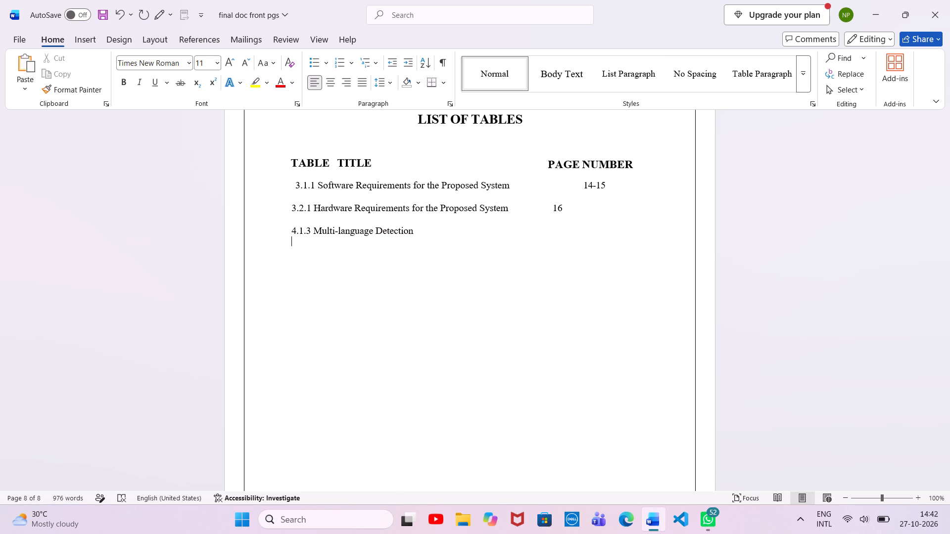
key(Left)
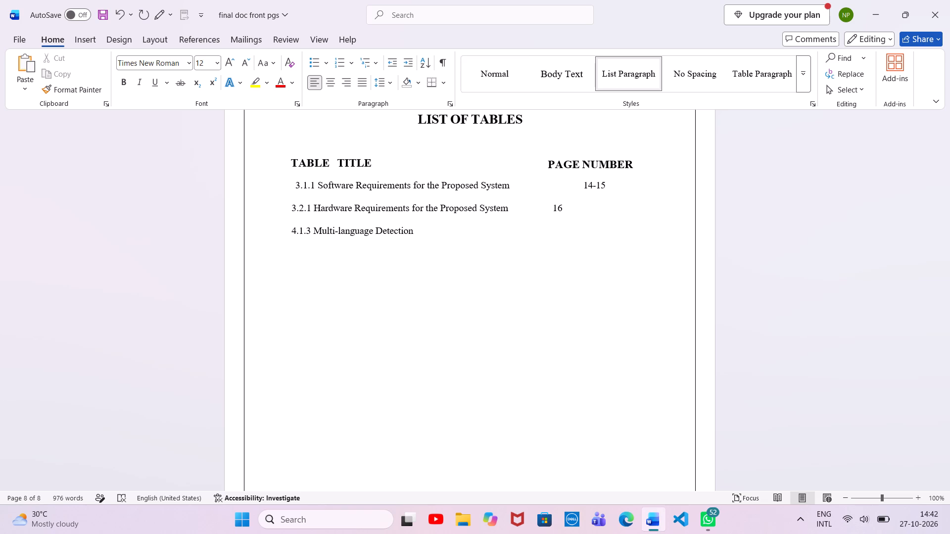
key(space)
key(space)
key(space)
key(space)
key(space)
key(space)
key(space)
key(space)
key(space)
key(space)
key(space)
key(space)
key(space)
key(space)
key(space)
key(space)
key(space)
key(space)
key(space)
key(space)
key(space)
key(space)
key(space)
key(space)
key(space)
key(space)
key(space)
key(space)
key(space)
key(space)
key(space)
key(space)
key(1)
key(9)
Add space before the 3.2.1 entry's page number so it lines up with the page number column.
key(Up)
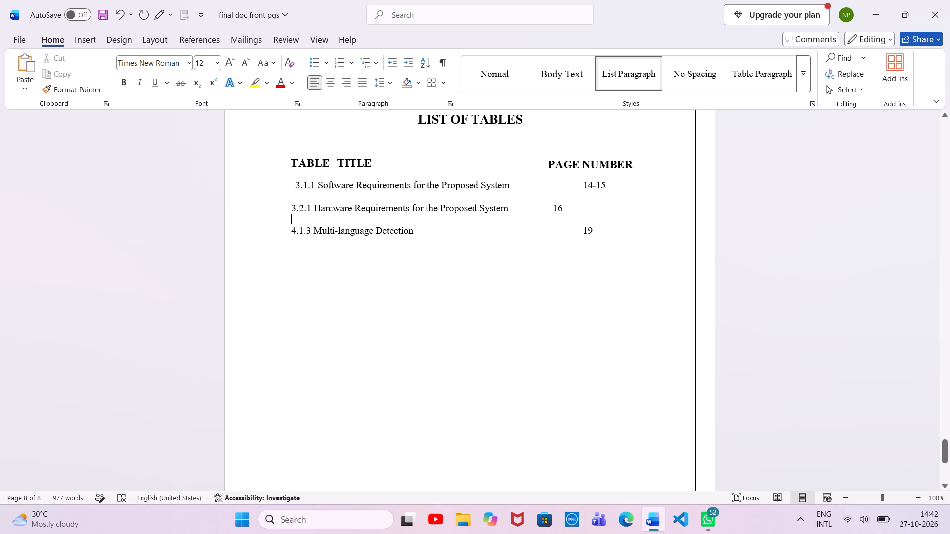
click(547, 206)
key(space)
Change the 3.2.1 Hardware Requirements entry's page number to 17.
key(Right)
key(Right)
key(Right)
key(Right)
key(Right)
key(BackSpace)
key(7)
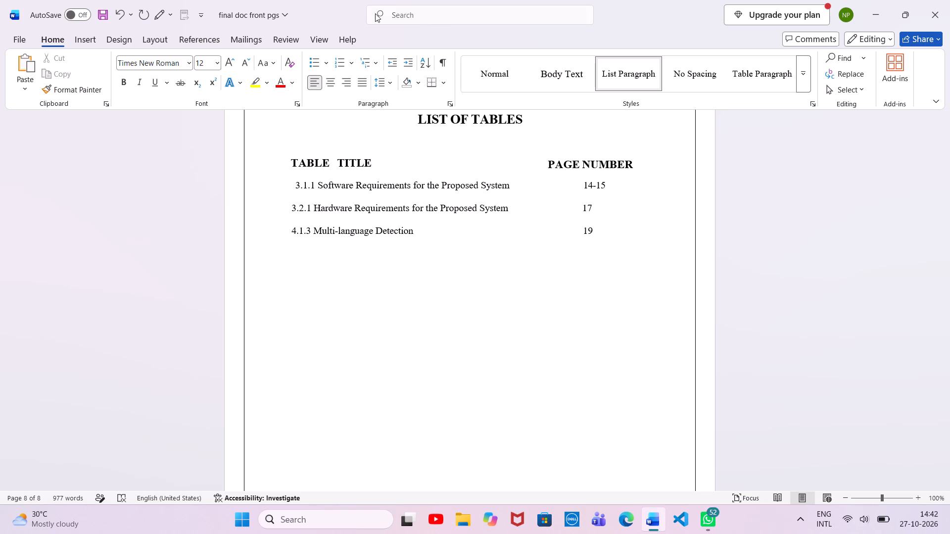
Save a copy of the document in the 2026-43 folder as "final doc front pgs 11".
click(430, 17)
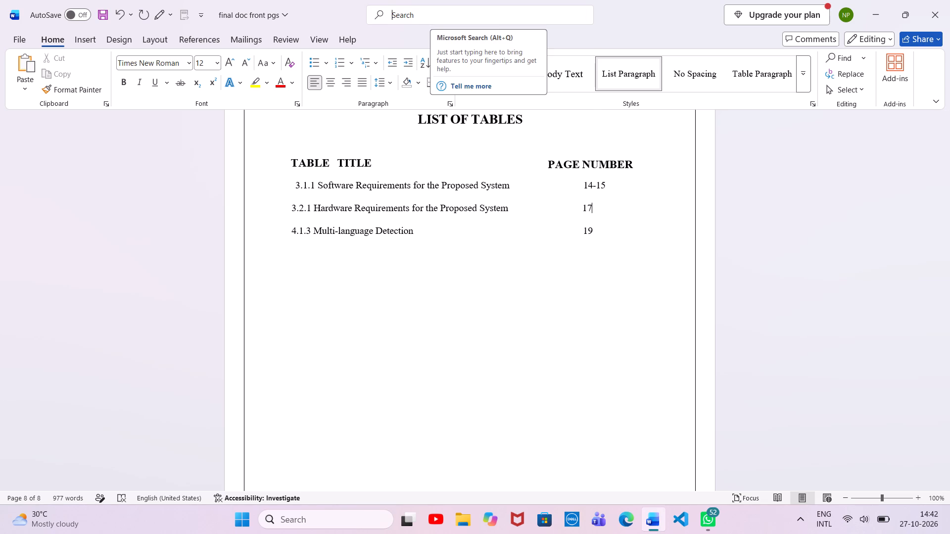
click(427, 61)
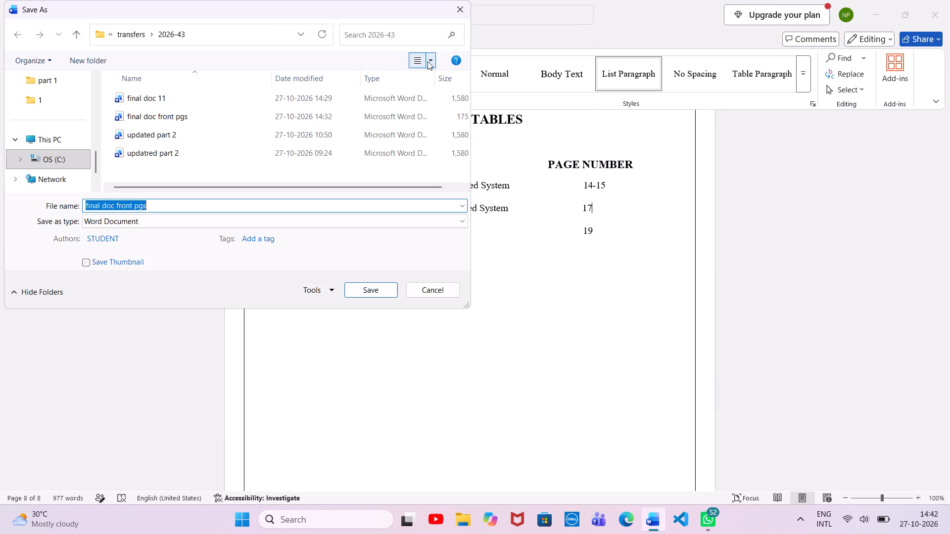
click(166, 204)
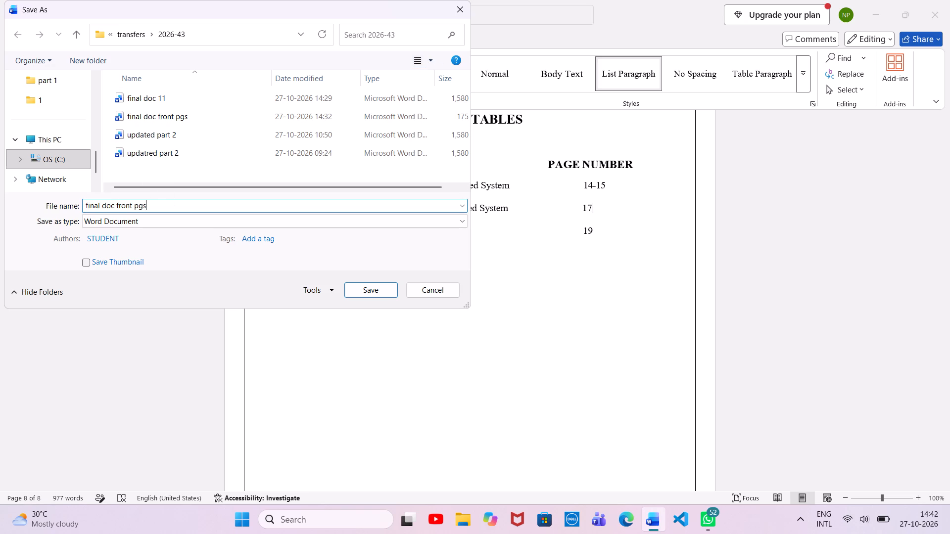
key(space)
text(11)
key(Return)
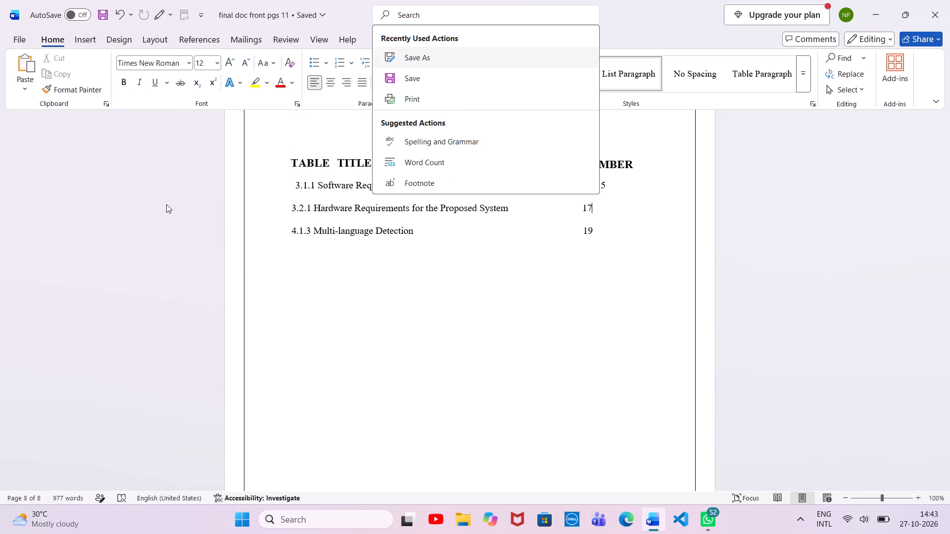
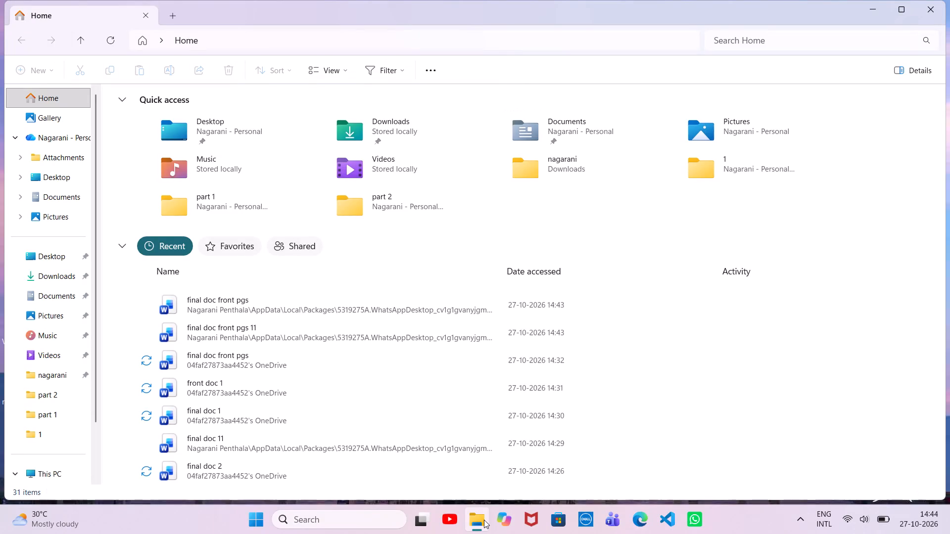
Copy the recent file "final doc front pgs 11" and switch to WhatsApp.
click(274, 326)
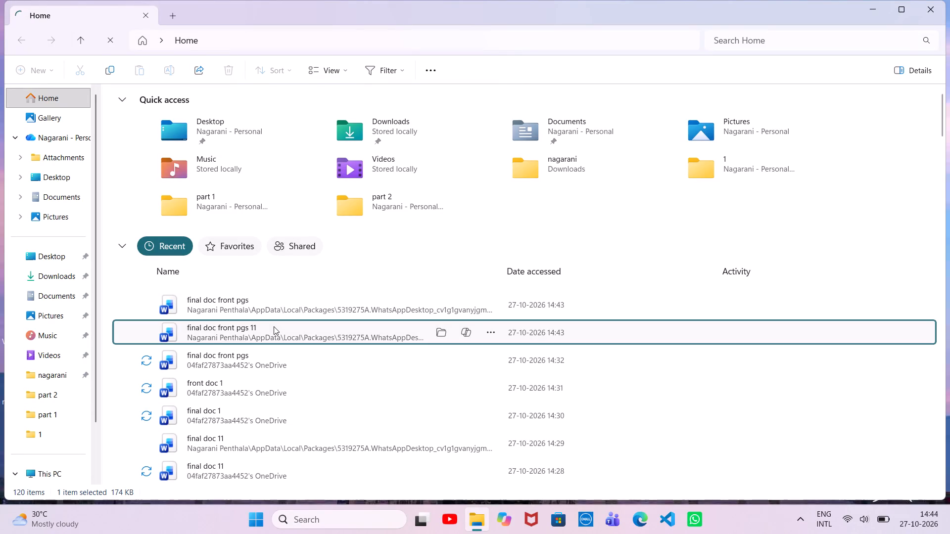
key(ctrl+c)
click(700, 519)
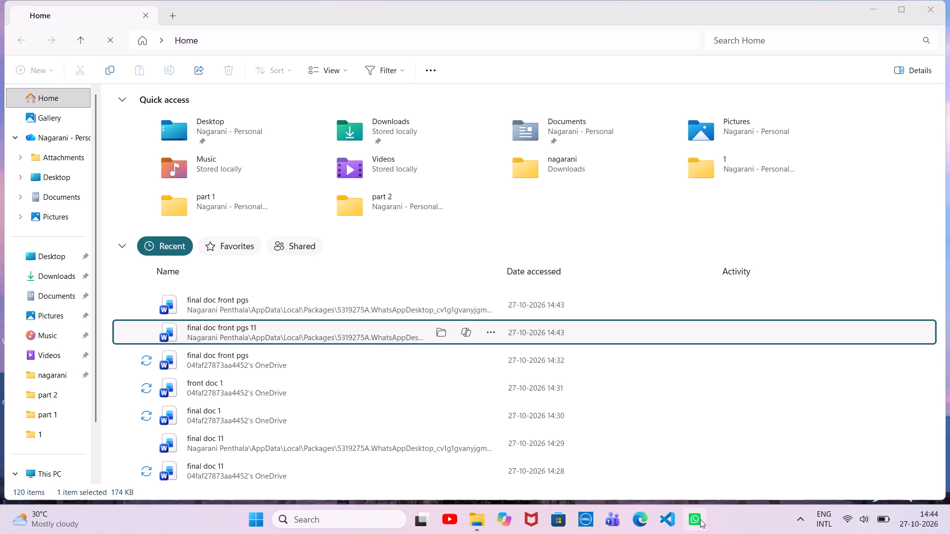
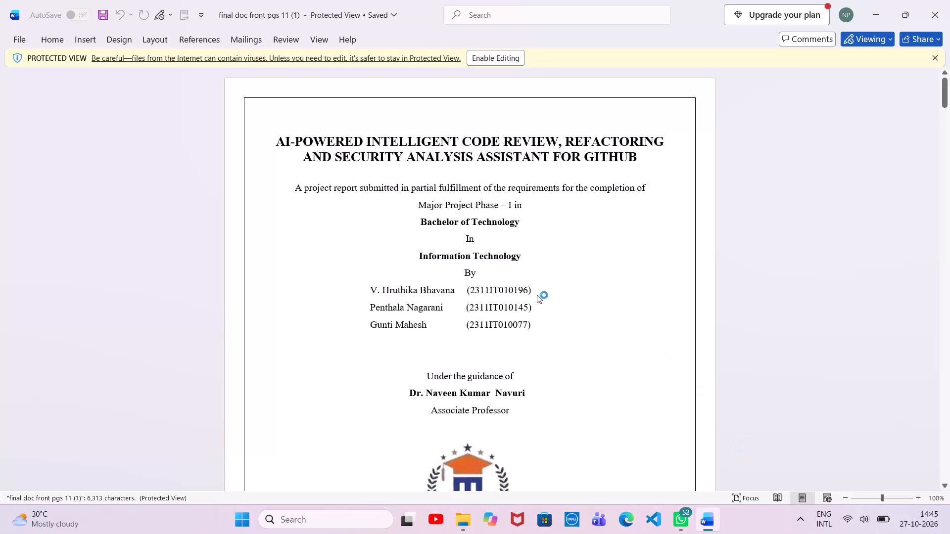
Review the shared copy "final doc front pgs 11 (1)" from the title page through the declaration and abstract to the List of Tables.
scroll(537, 295, down, 3)
scroll(537, 295, up, 1)
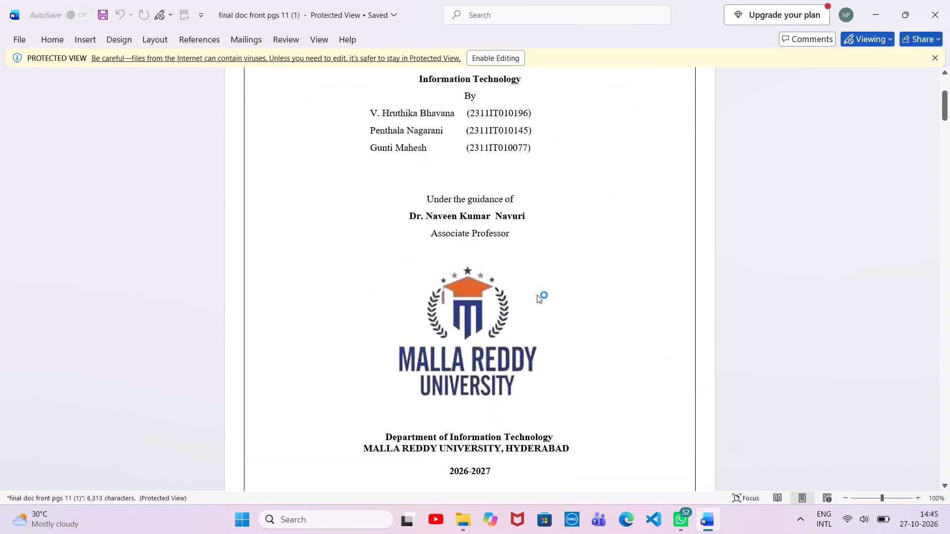
scroll(537, 295, up, 1)
scroll(537, 295, down, 6)
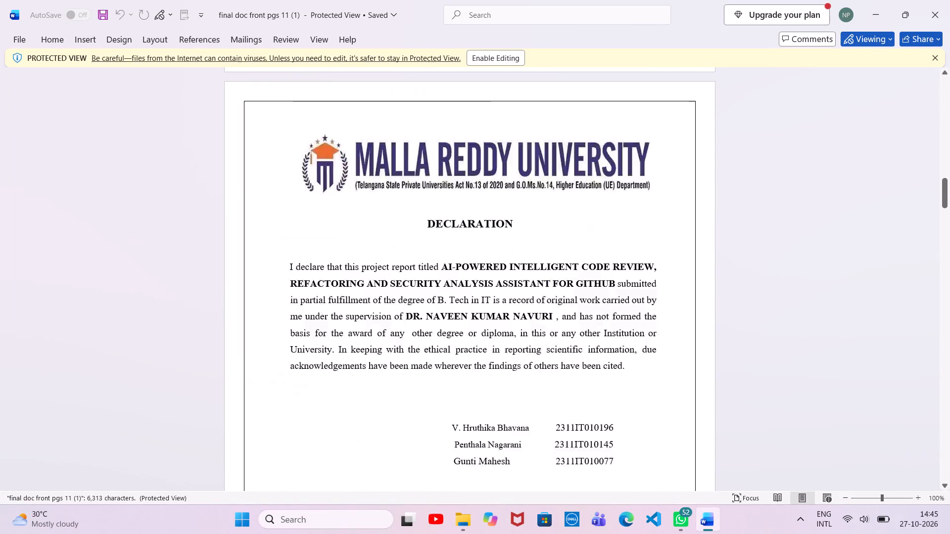
scroll(537, 295, down, 6)
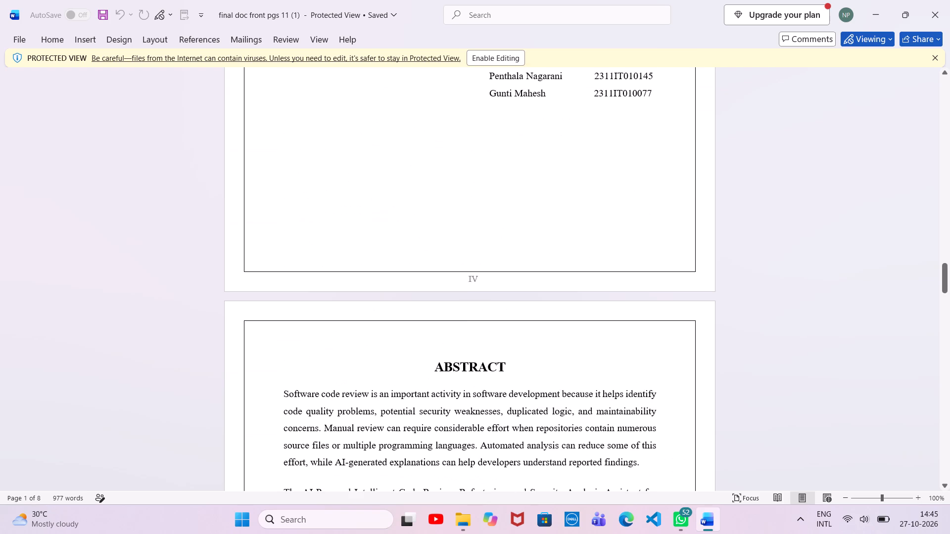
scroll(537, 295, down, 5)
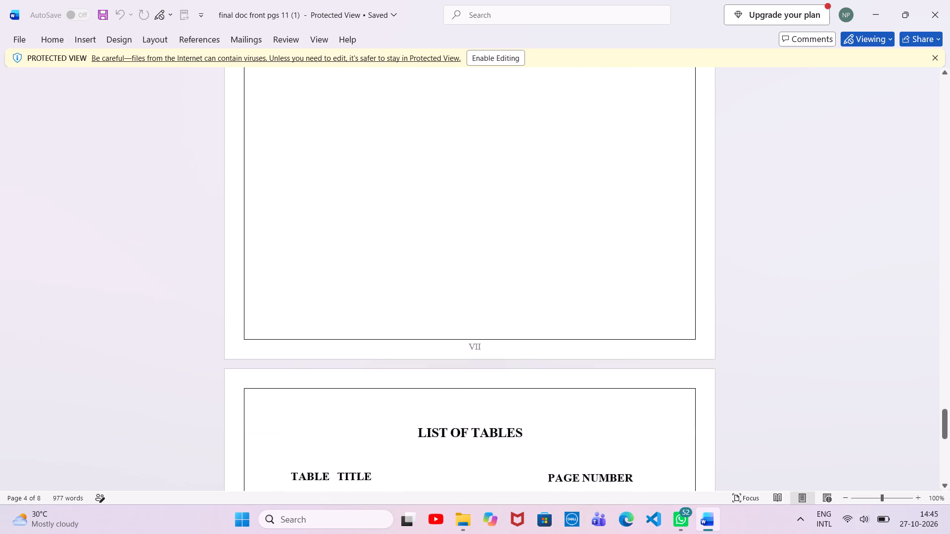
scroll(537, 295, down, 3)
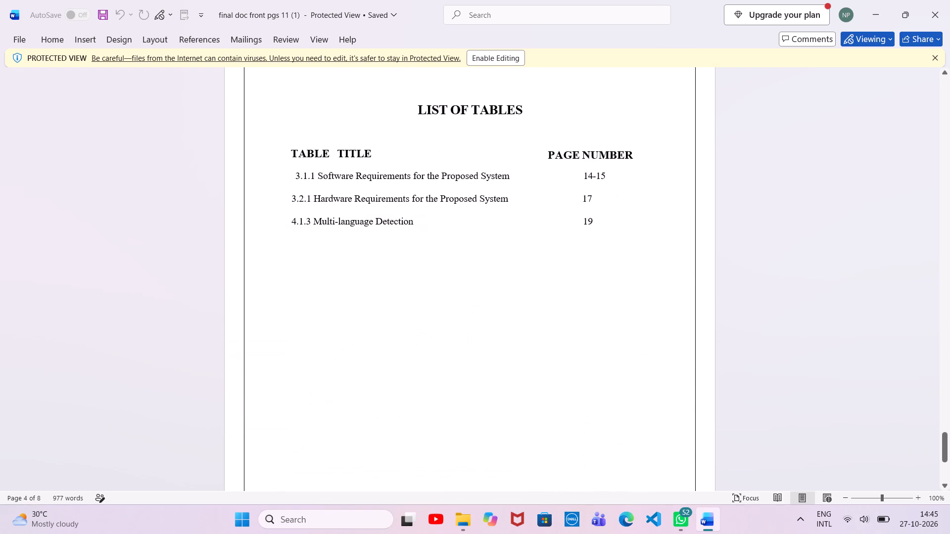
scroll(537, 295, down, 7)
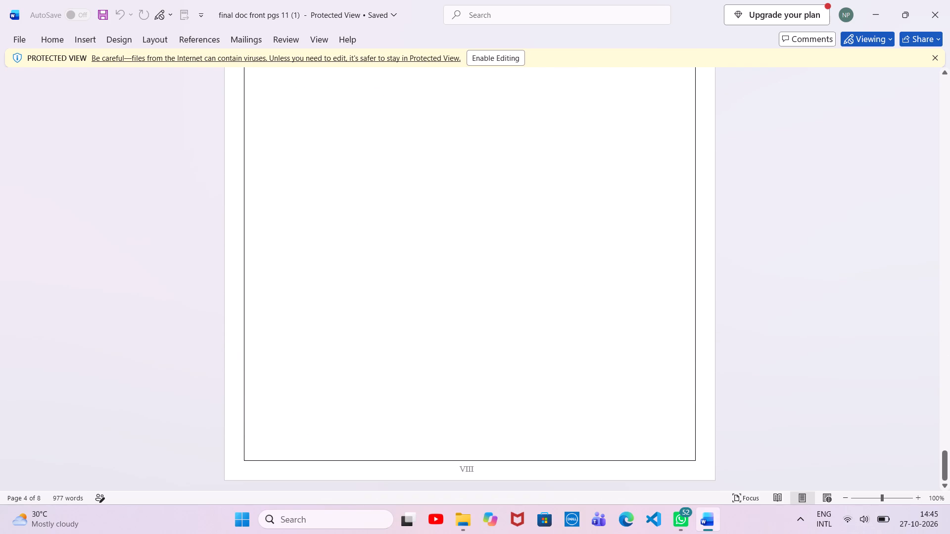
Look back through the shared front pages copy from page VIII up to the title page.
scroll(537, 295, up, 7)
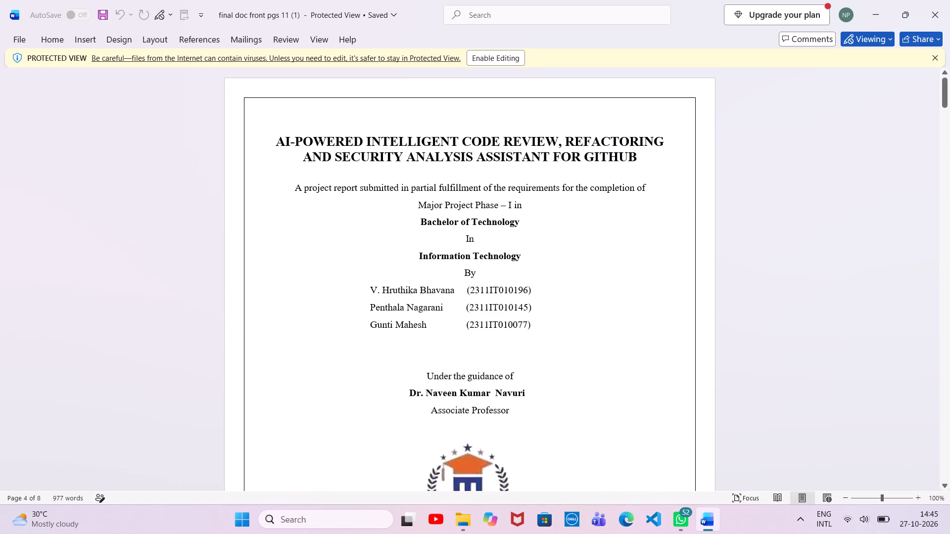
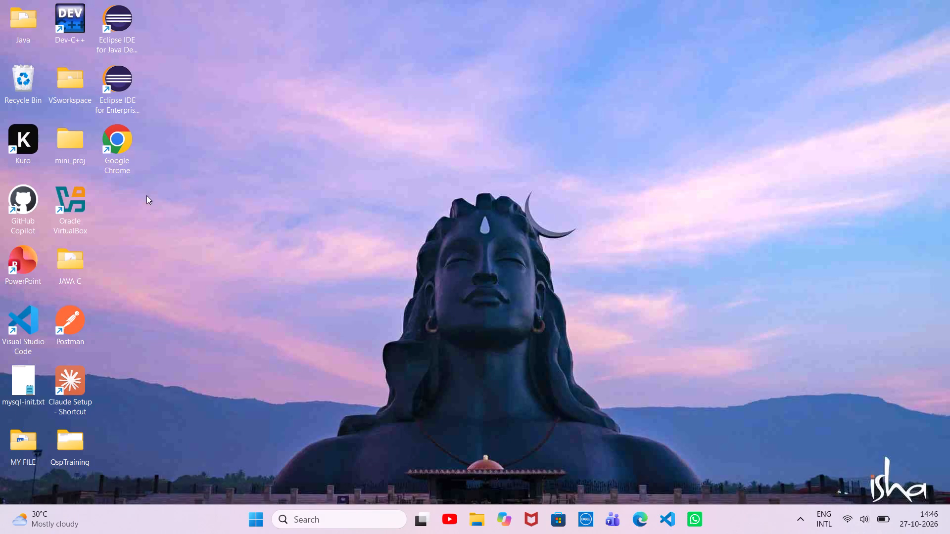
click(121, 133)
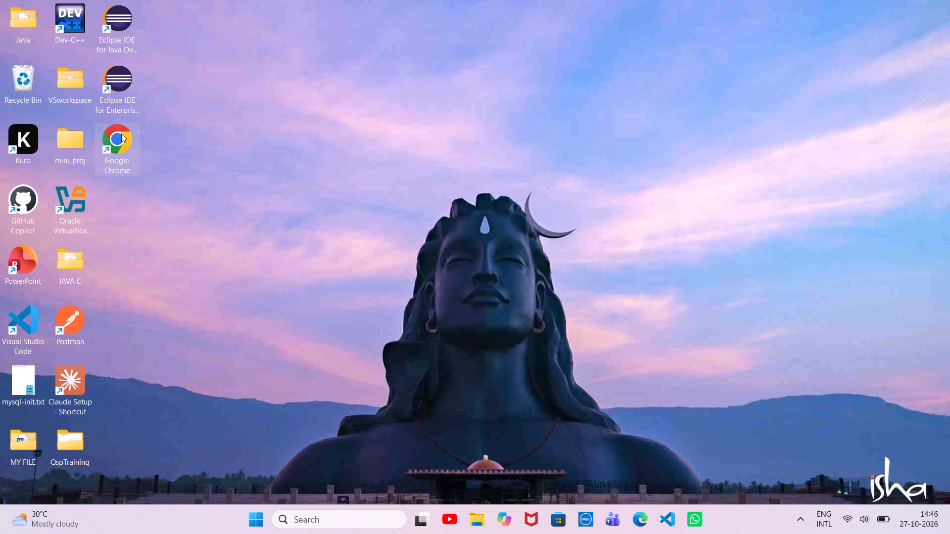
double_click(121, 133)
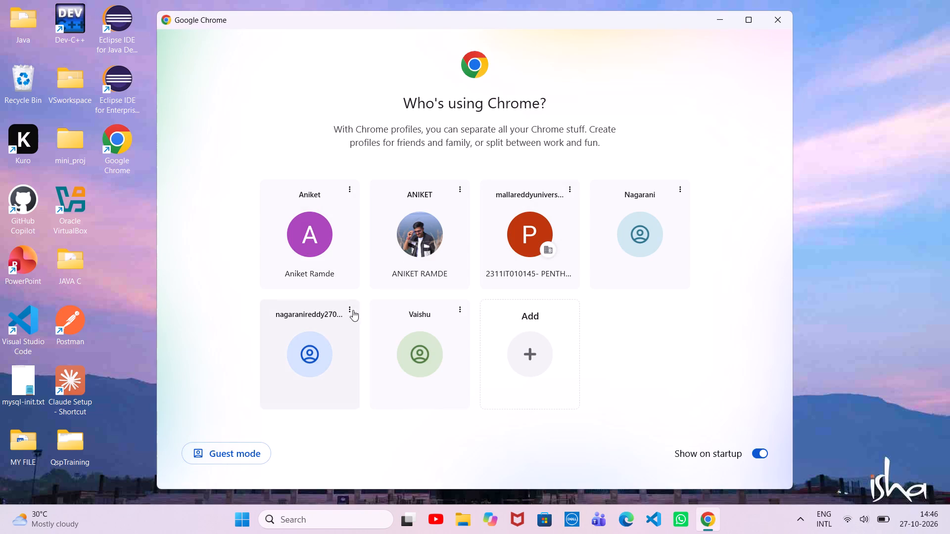
Open Chrome with the Nagarani profile, search for "i love pdf" and go to the iLovePDF website.
click(620, 245)
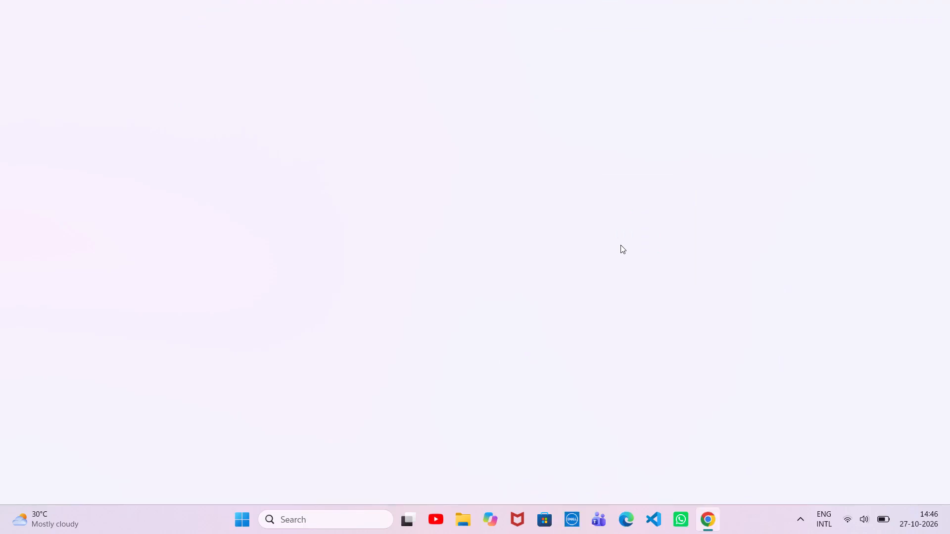
drag(463, 179, 335, 240)
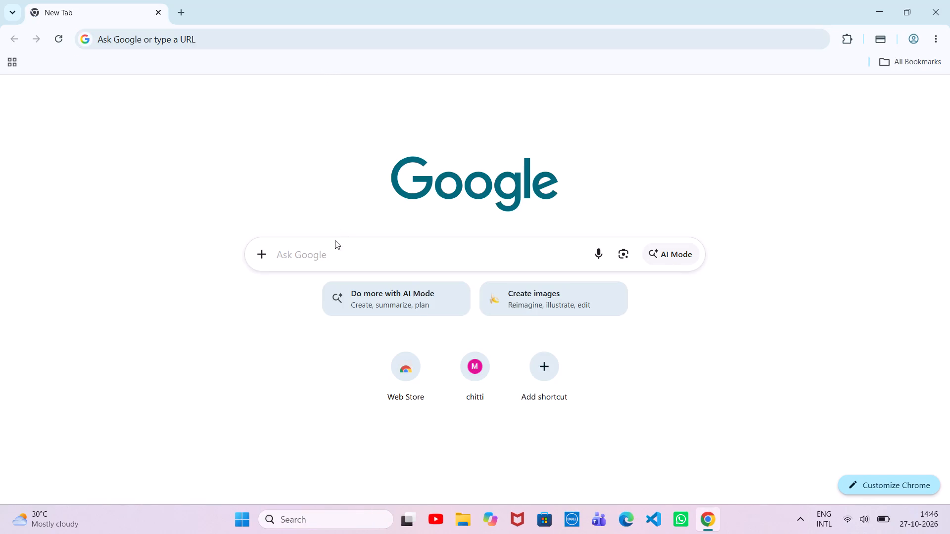
drag(335, 240, 335, 241)
click(284, 33)
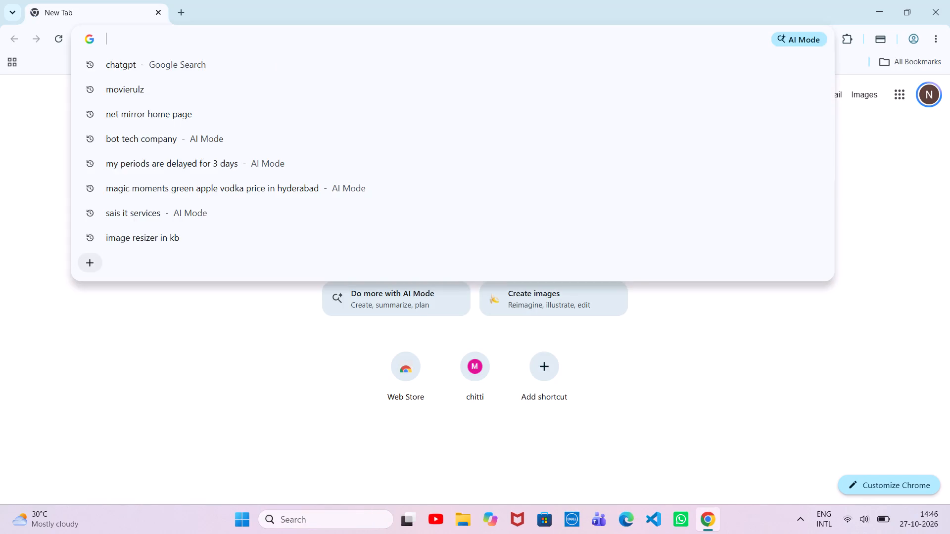
text(i)
key(space)
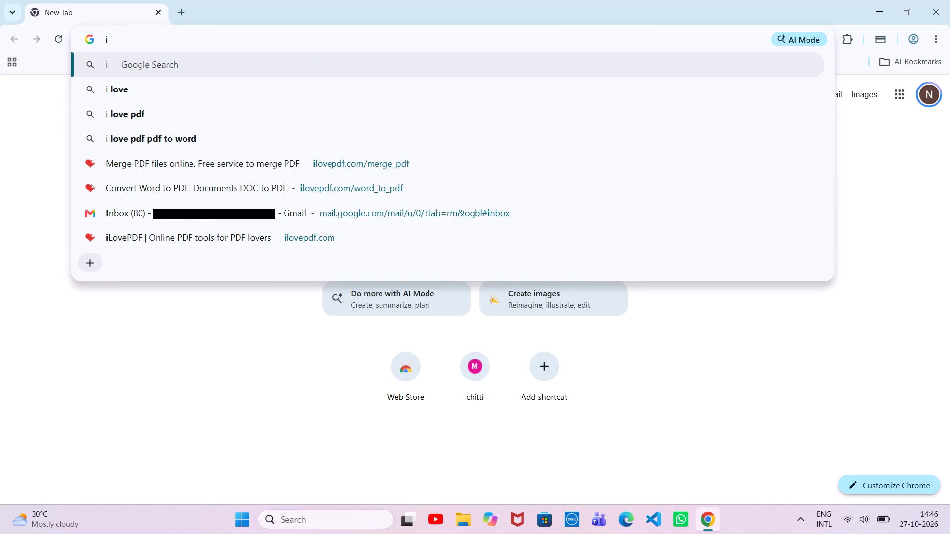
key(Down)
key(Down)
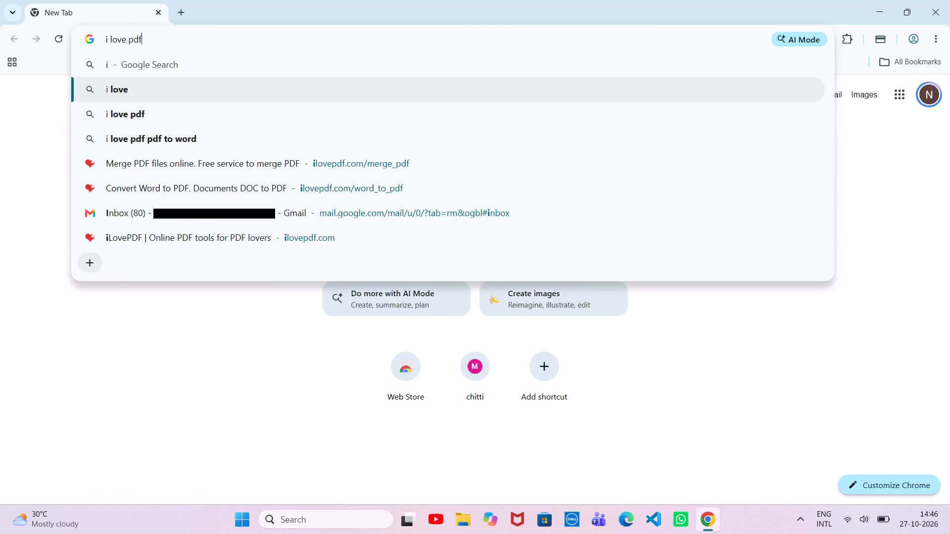
key(Down)
key(Up)
key(Return)
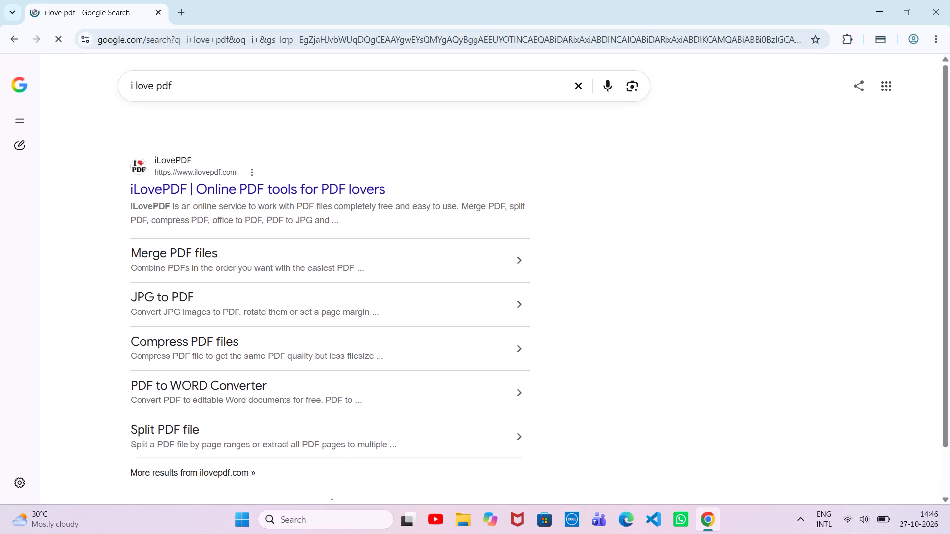
click(246, 184)
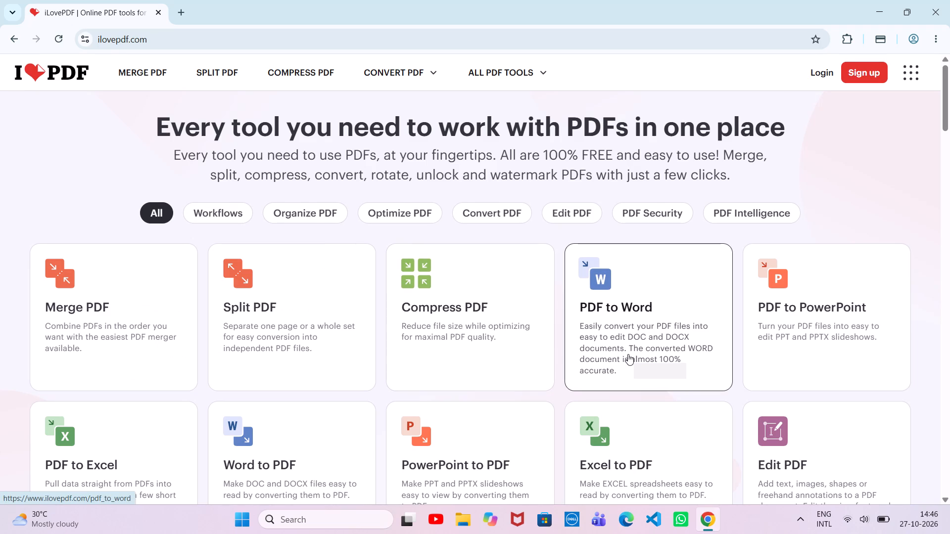
Choose the Word to PDF converter and load "final doc 11" from the Documents folder.
scroll(628, 354, down, 1)
click(292, 391)
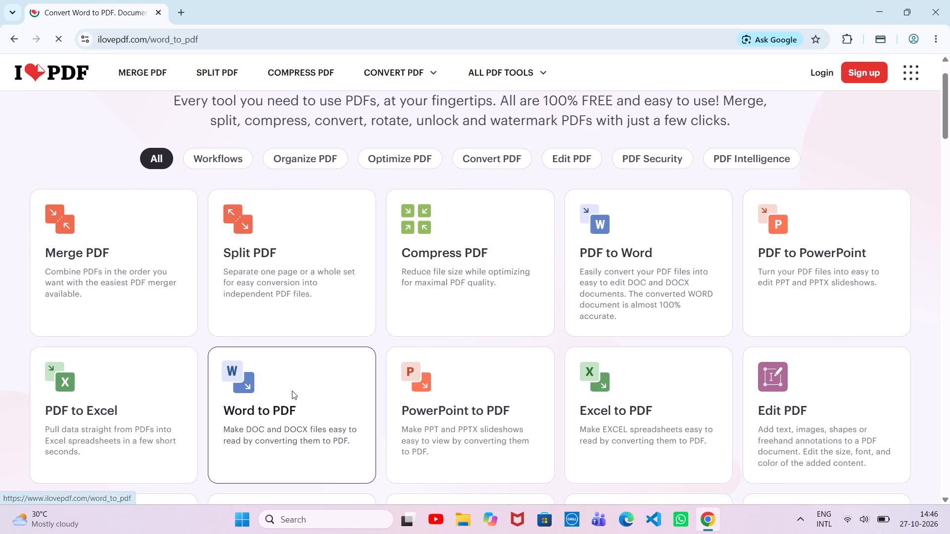
click(529, 228)
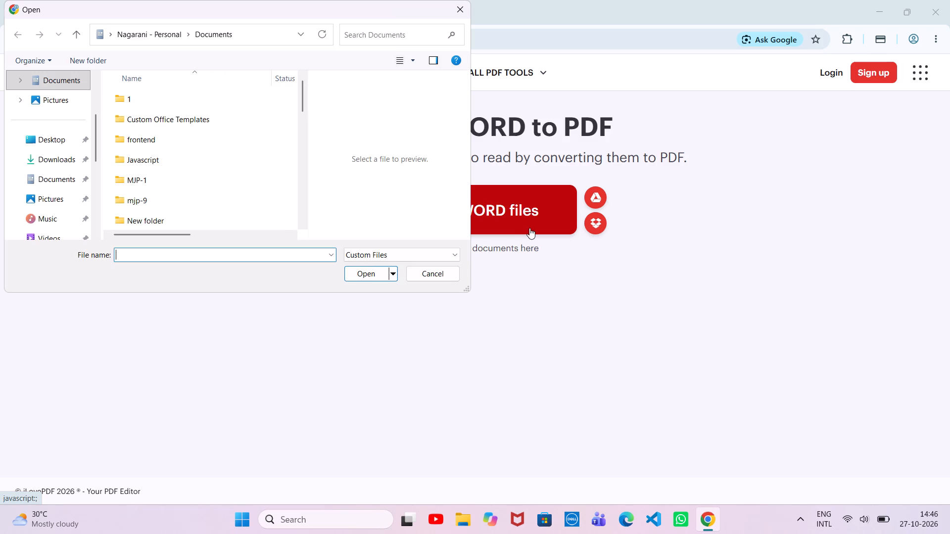
scroll(236, 157, down, 1)
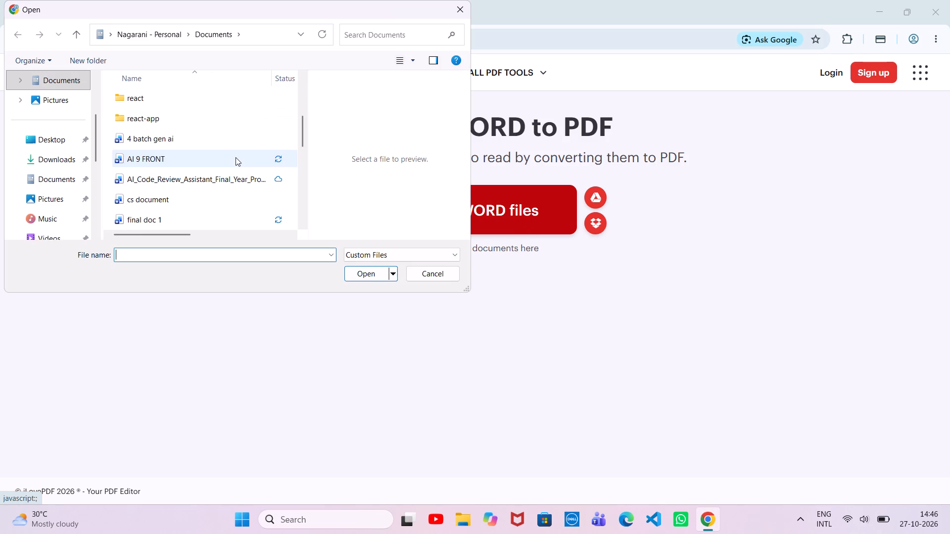
scroll(236, 157, down, 4)
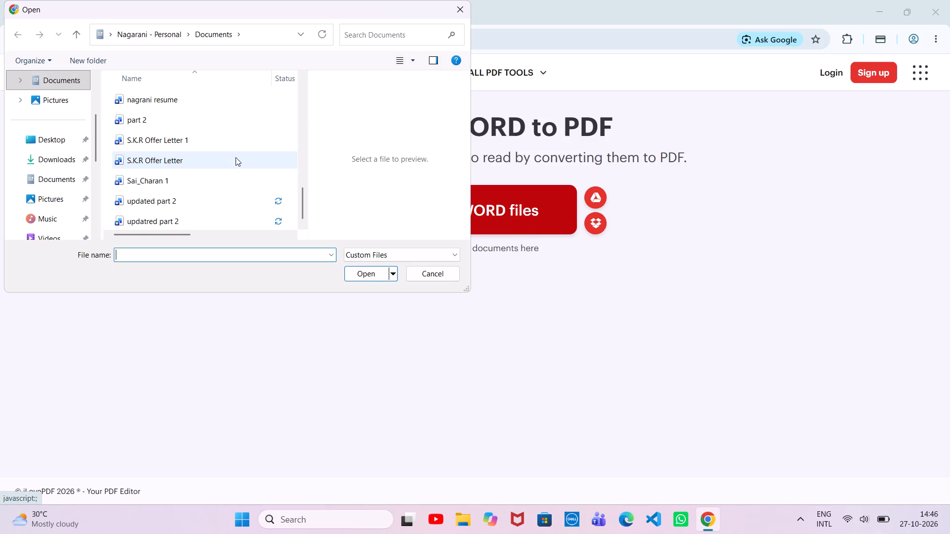
scroll(236, 157, down, 7)
scroll(236, 157, up, 1)
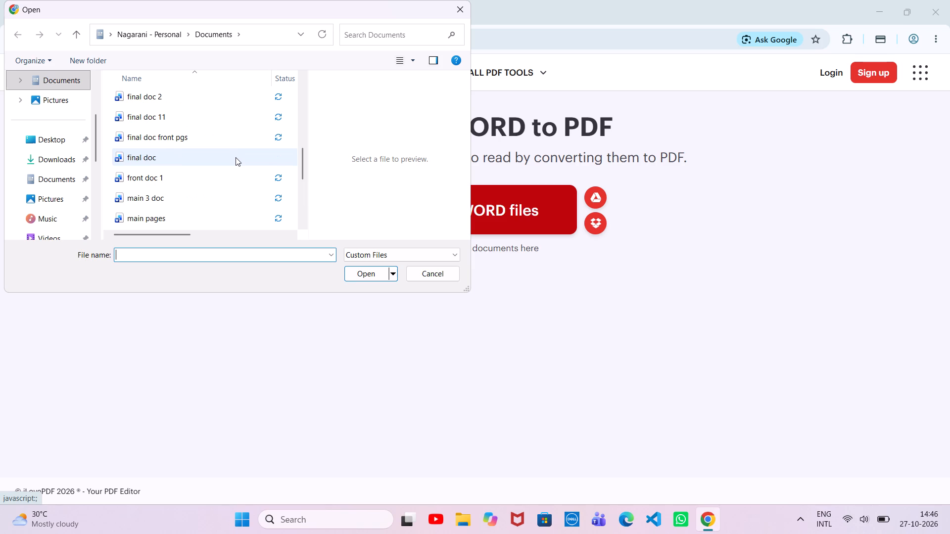
click(181, 120)
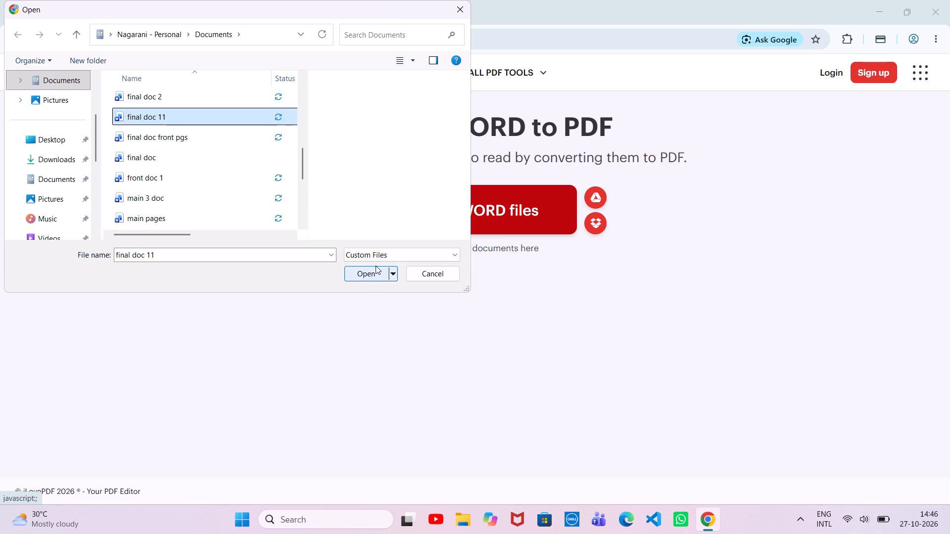
click(373, 270)
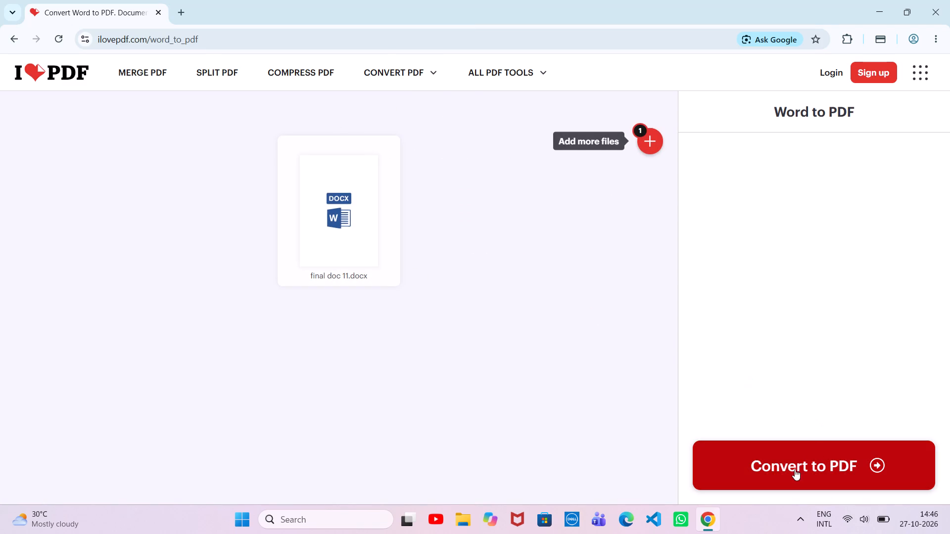
click(795, 469)
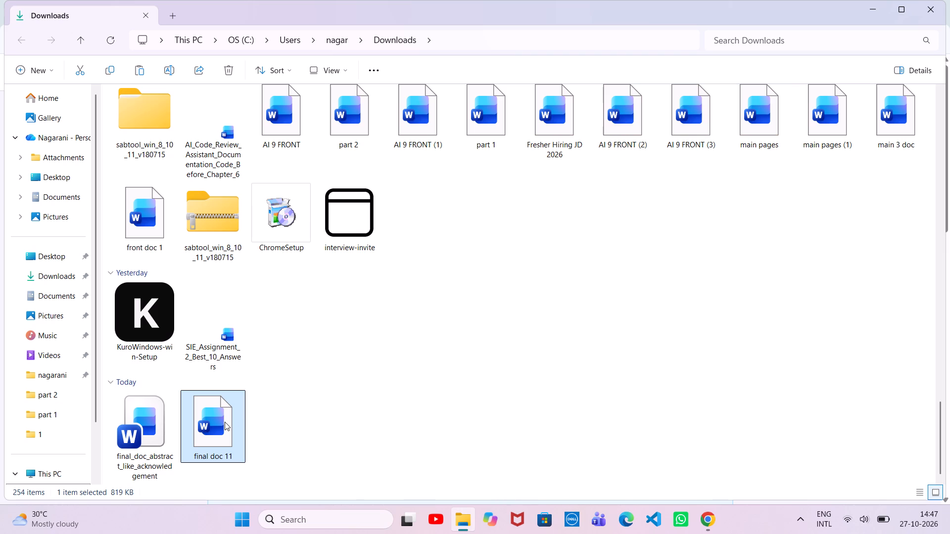
key(ctrl+c)
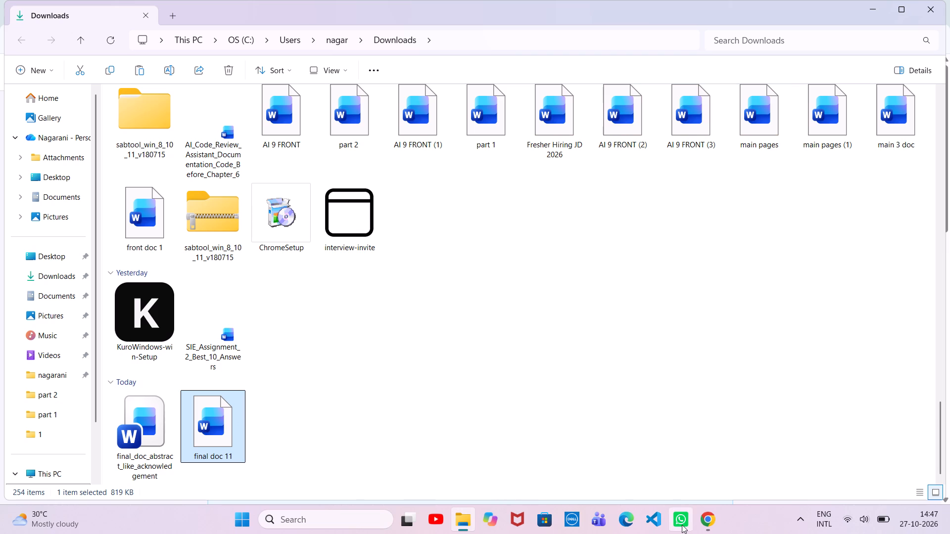
click(682, 525)
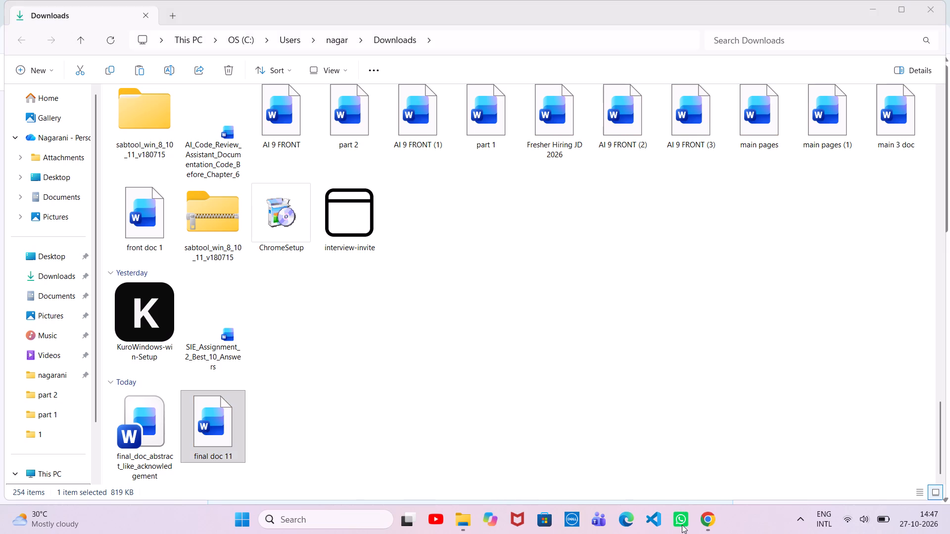
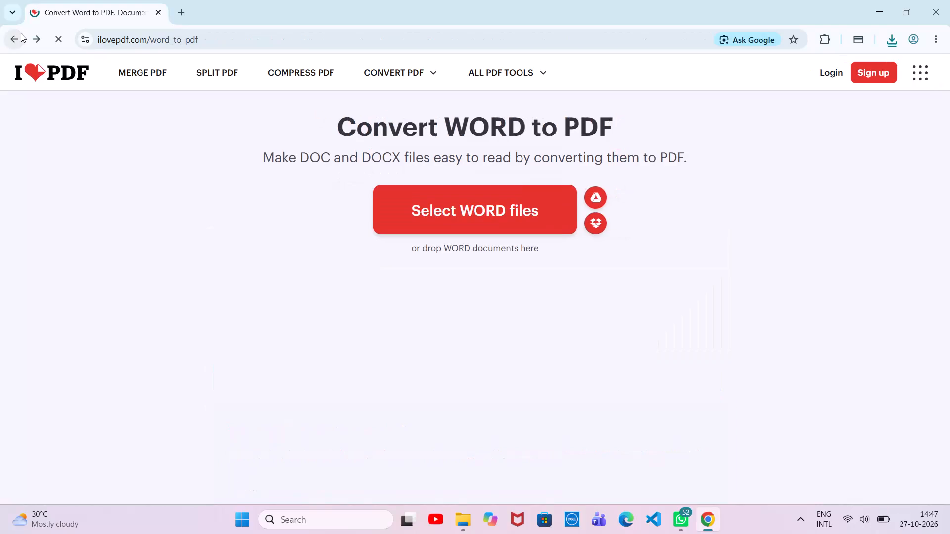
Return to the iLovePDF tools page, reopen the Word to PDF converter and bring up its file chooser.
click(21, 33)
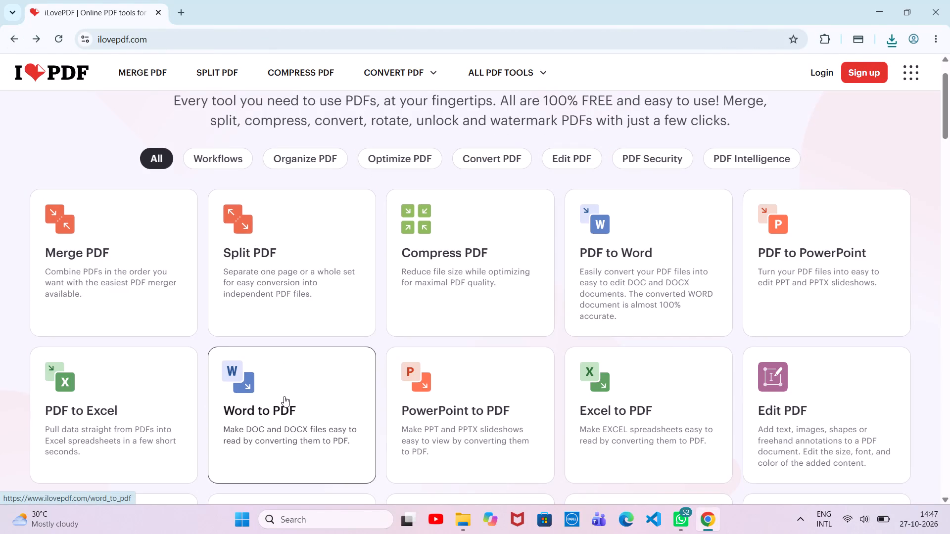
click(284, 396)
click(531, 194)
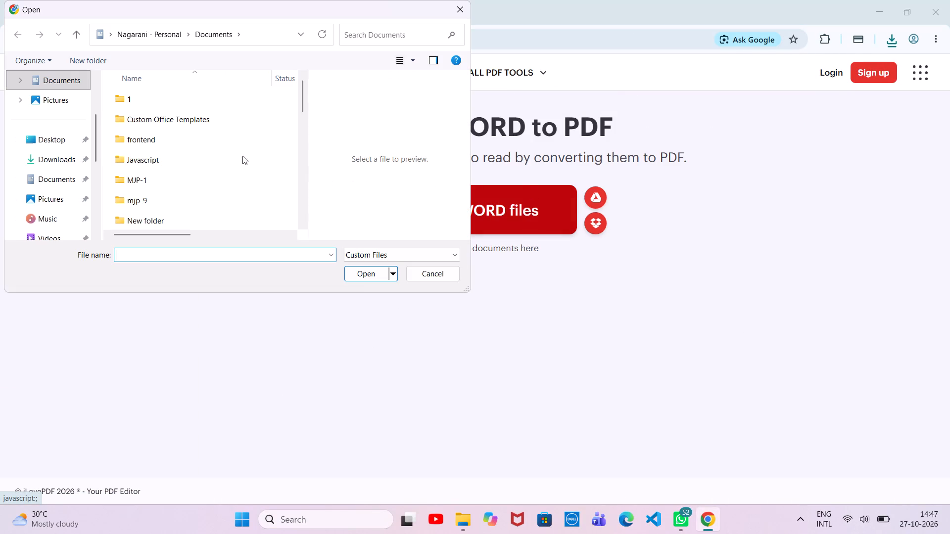
Look through the Documents, Pictures, Desktop and Downloads folders for the Word file to convert.
scroll(237, 154, down, 1)
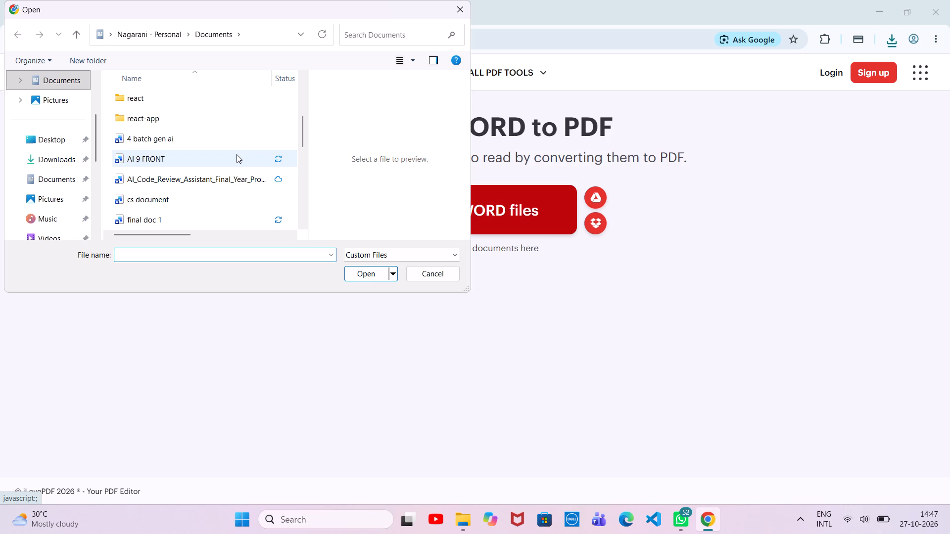
scroll(237, 154, down, 1)
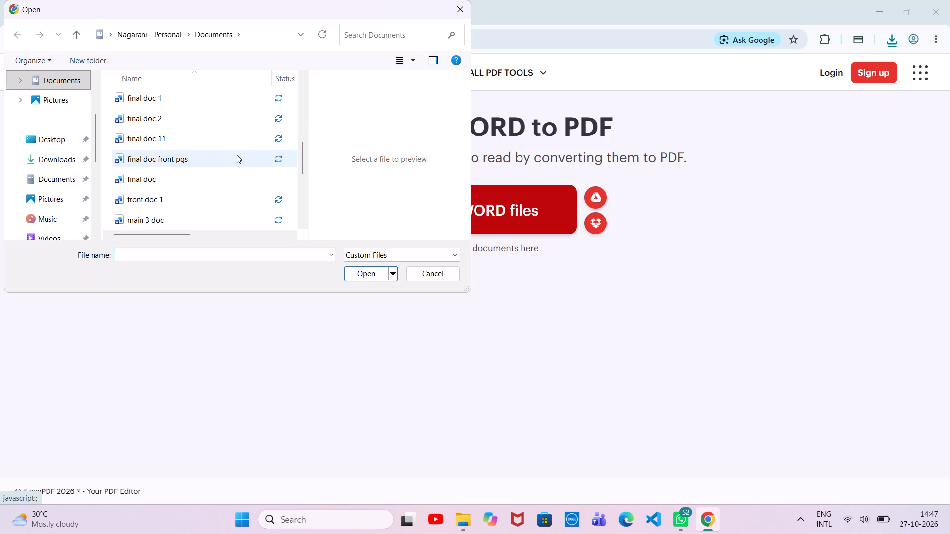
scroll(237, 154, down, 2)
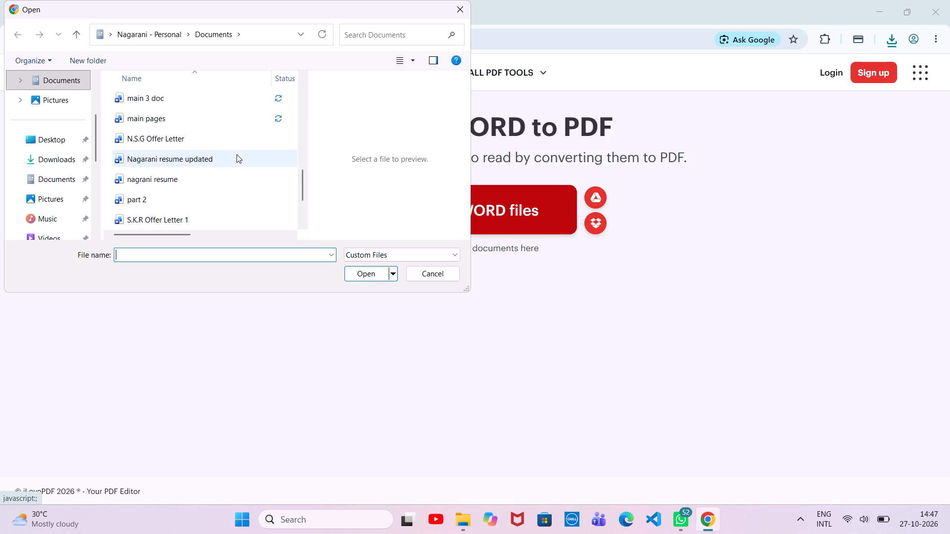
scroll(237, 154, down, 4)
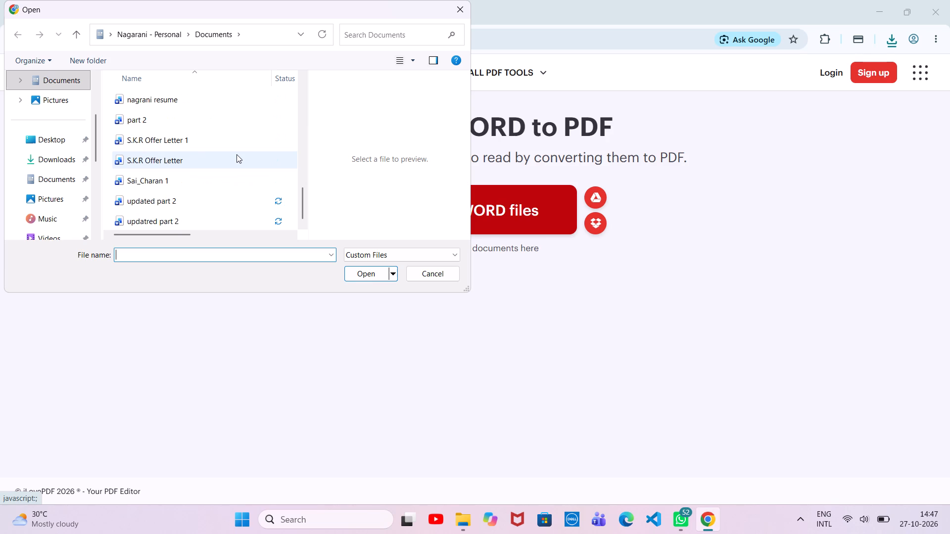
scroll(237, 154, up, 9)
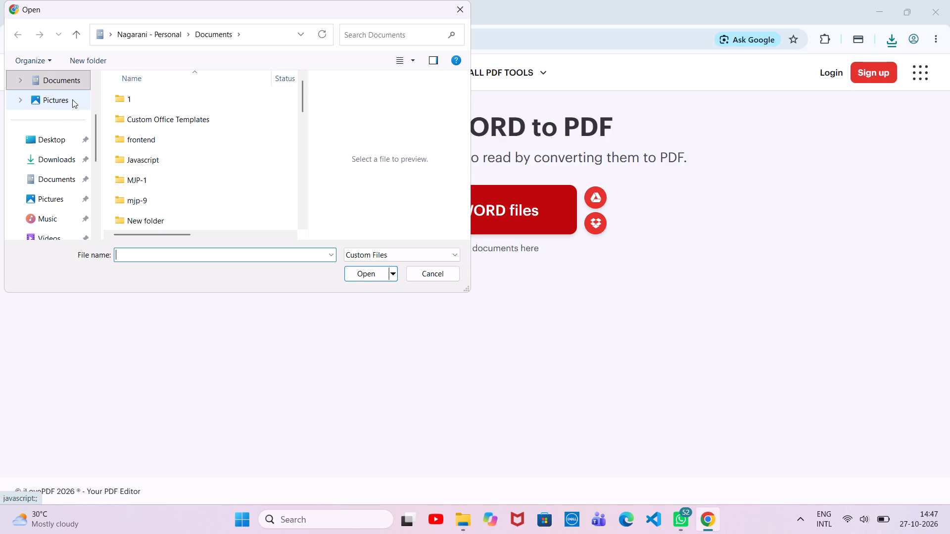
click(72, 99)
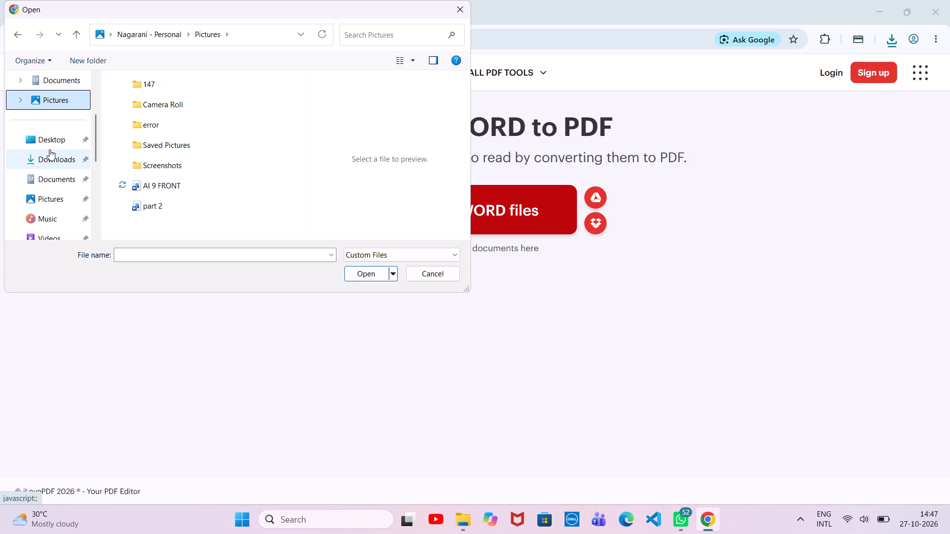
click(47, 147)
click(49, 153)
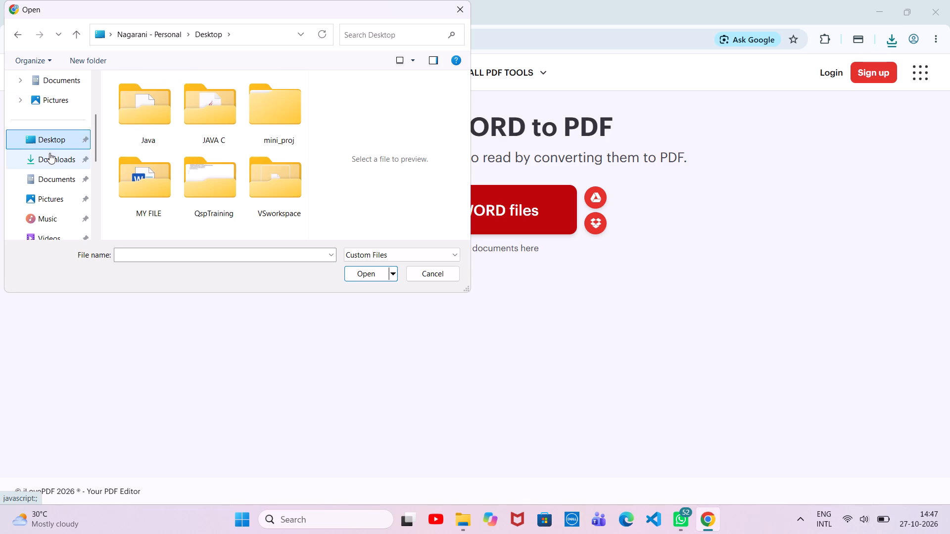
click(56, 185)
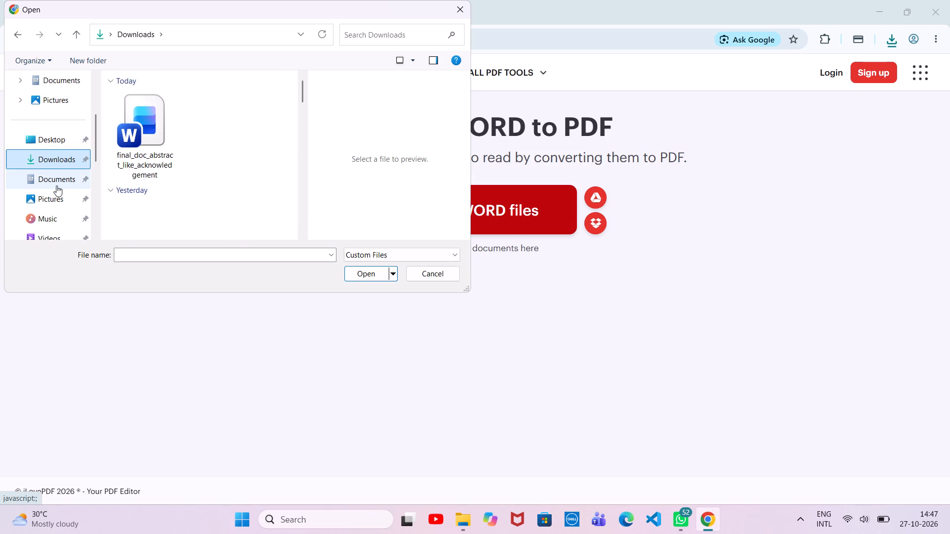
scroll(198, 159, down, 3)
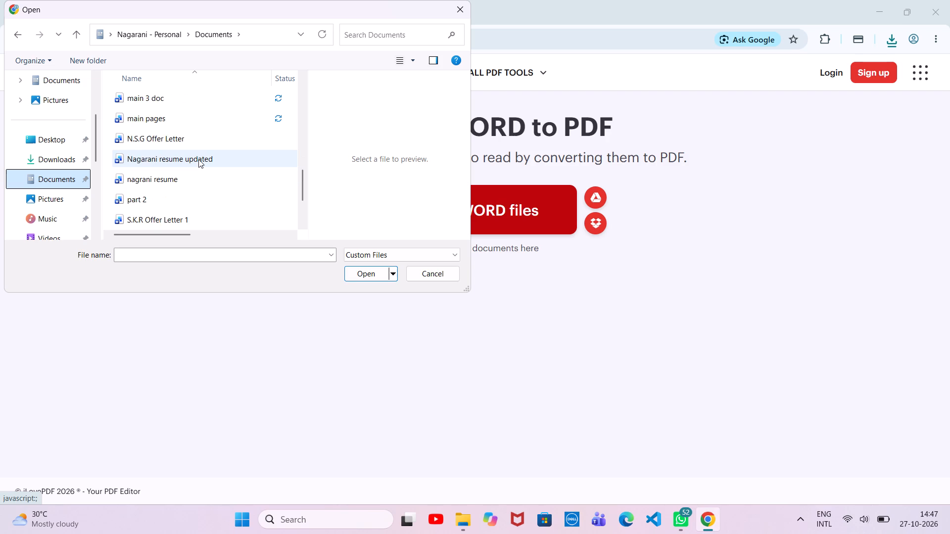
scroll(198, 159, down, 3)
scroll(198, 159, up, 3)
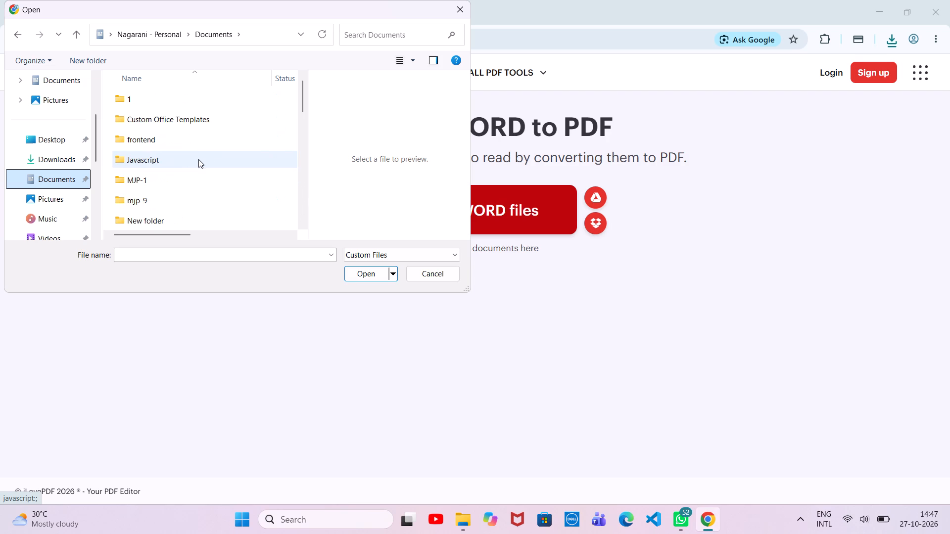
scroll(198, 159, up, 1)
Search the Documents folder for "final" and look through the matching files.
click(370, 33)
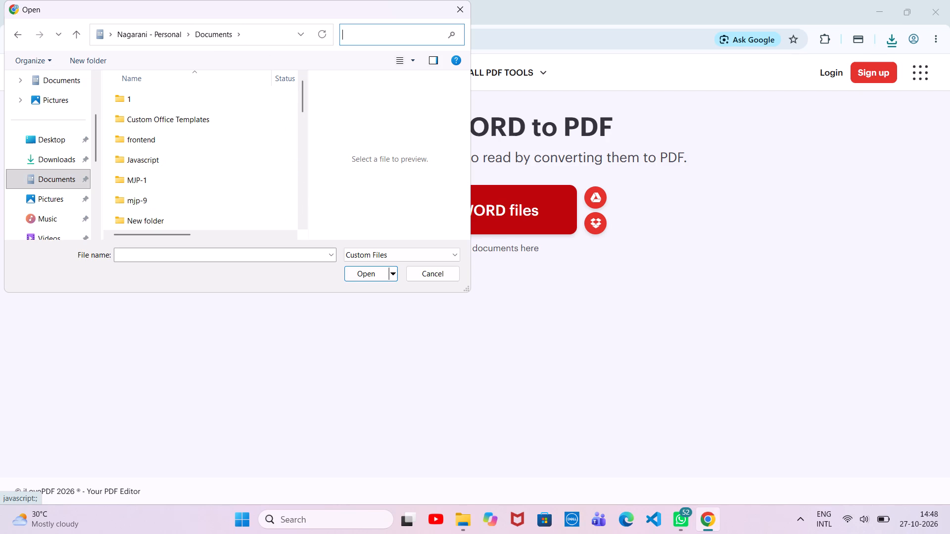
text(fib)
key(BackSpace)
text(nal)
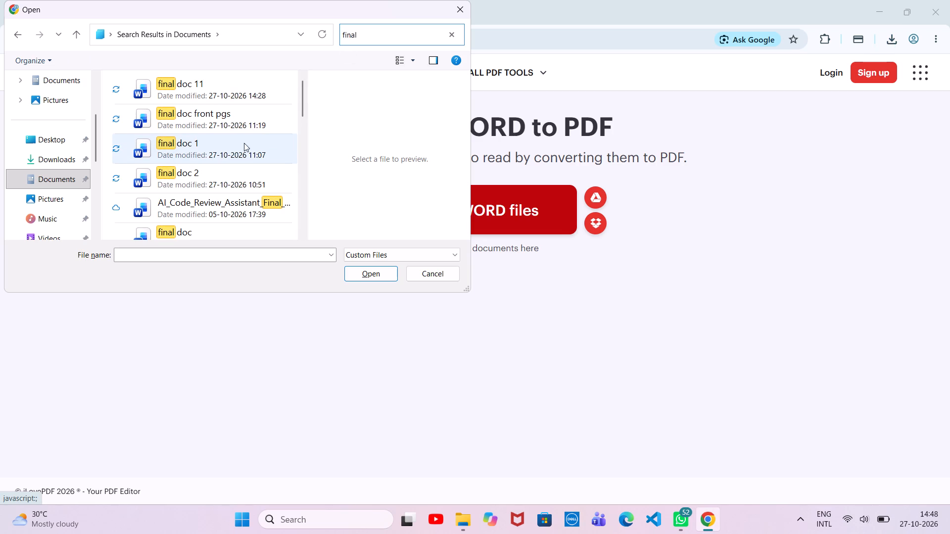
scroll(243, 186, down, 2)
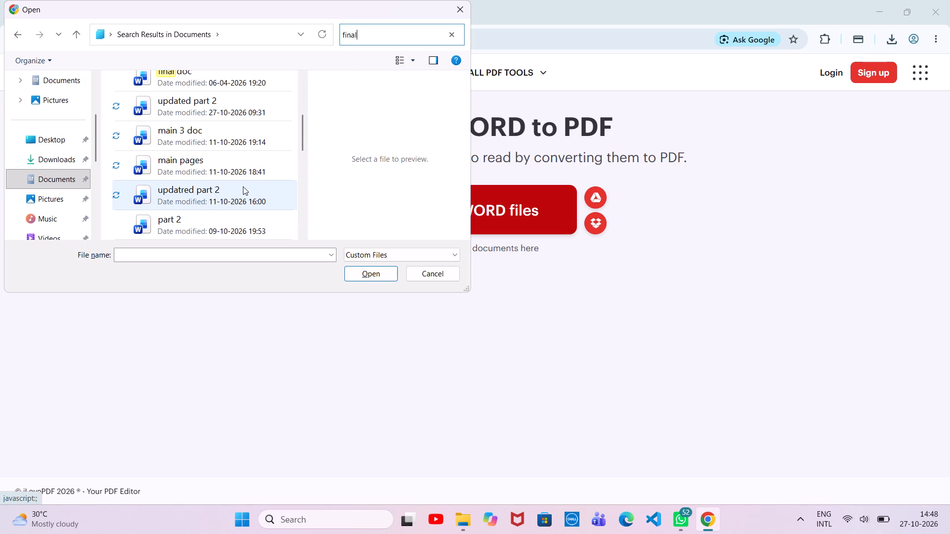
scroll(243, 186, down, 3)
scroll(243, 186, up, 5)
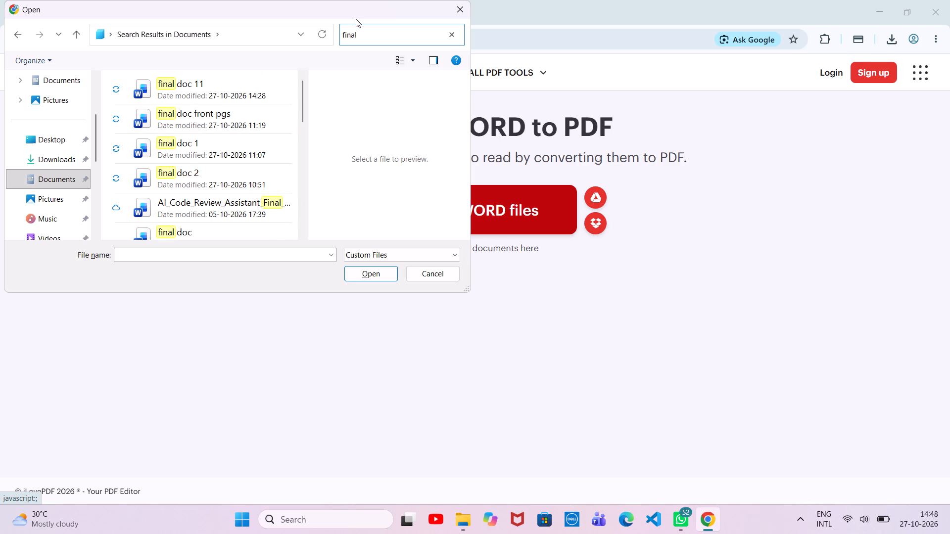
Search the Documents folder for "11" instead and look through the matching files.
key(BackSpace)
key(BackSpace)
key(BackSpace)
key(BackSpace)
key(BackSpace)
text(11)
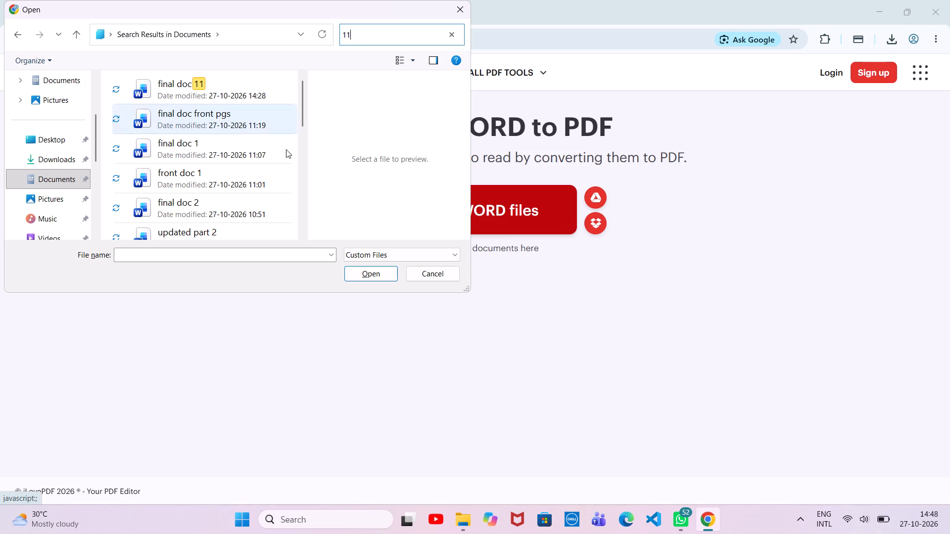
scroll(269, 180, down, 3)
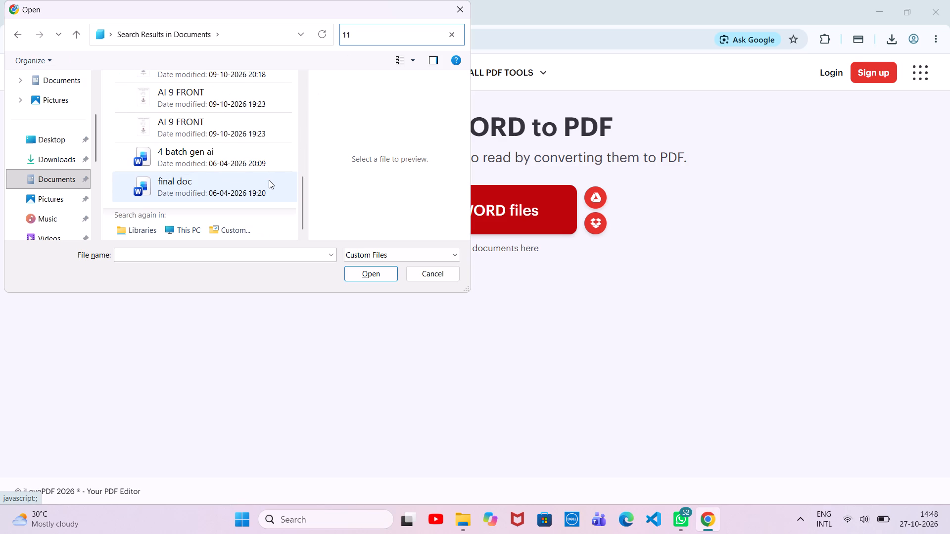
scroll(269, 180, up, 5)
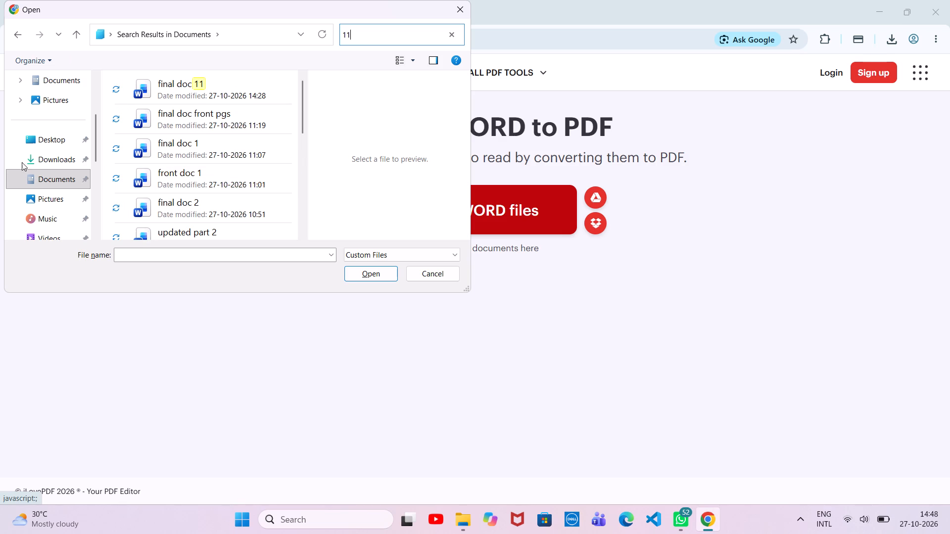
Switch to the OS (C:) drive and search it for "11".
scroll(80, 230, down, 2)
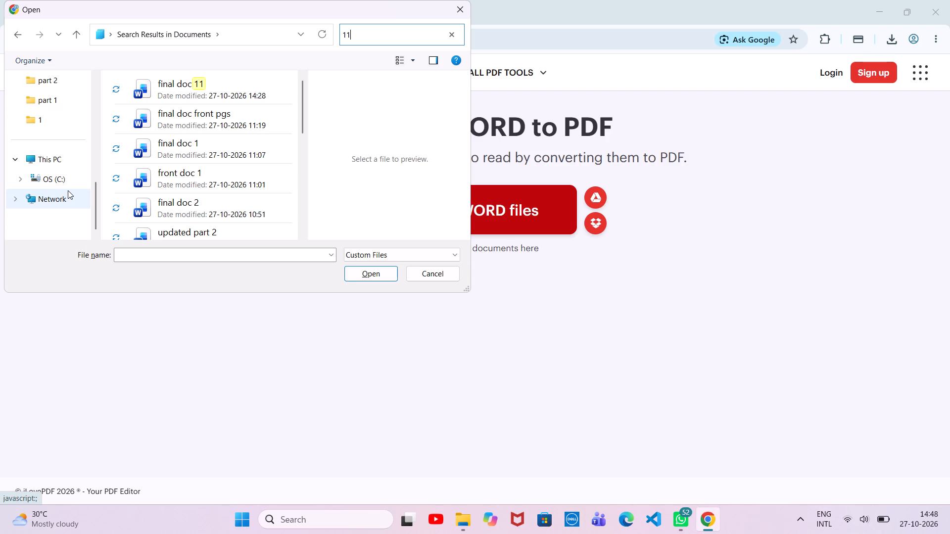
click(63, 178)
click(380, 25)
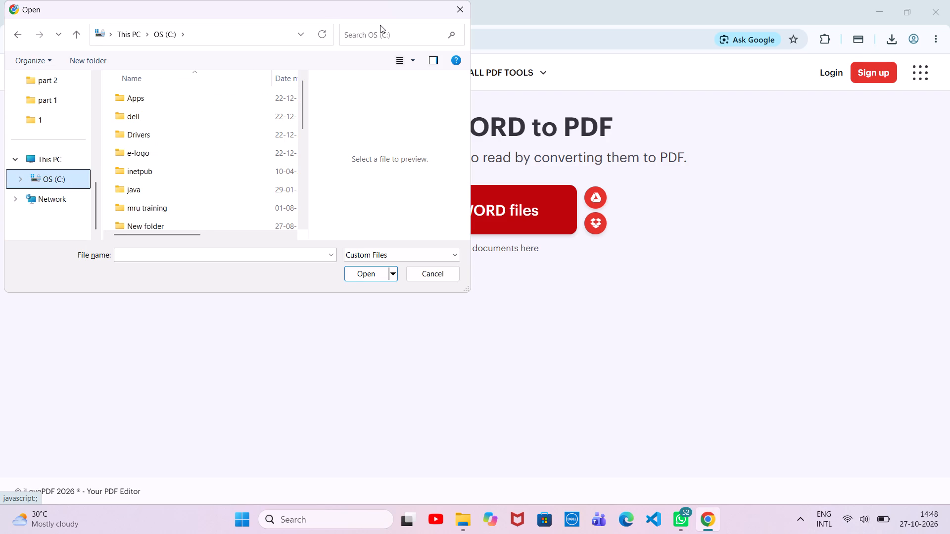
click(364, 34)
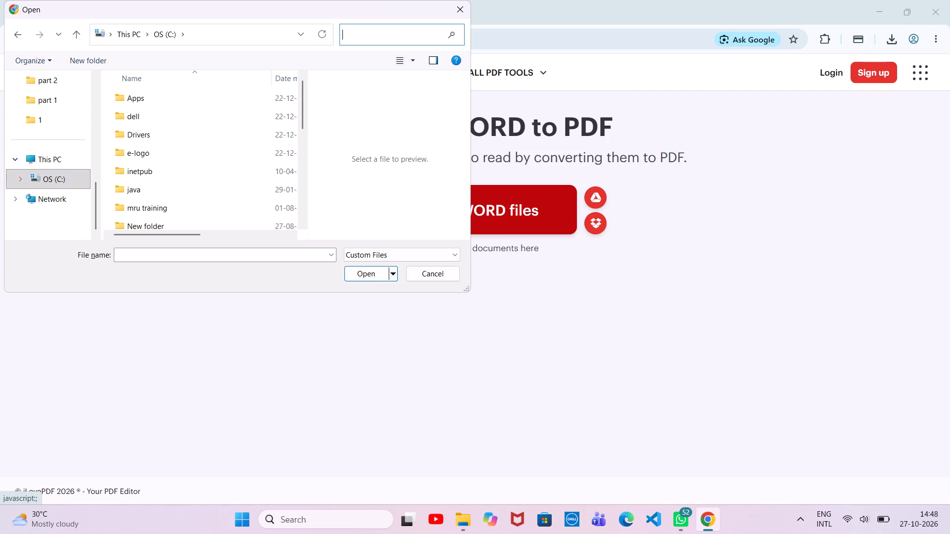
text(11)
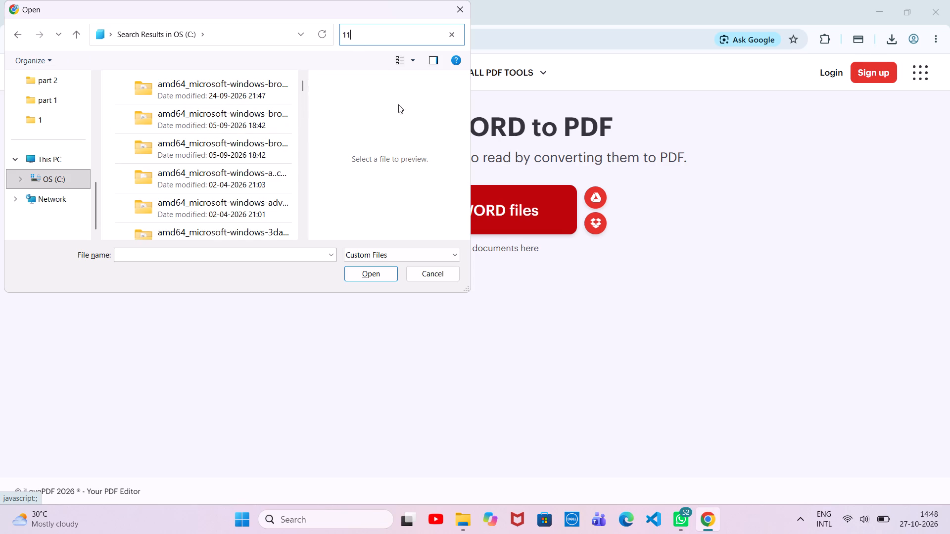
Replace the drive search with "front pgs 11" to look for the front pages document.
key(BackSpace)
key(BackSpace)
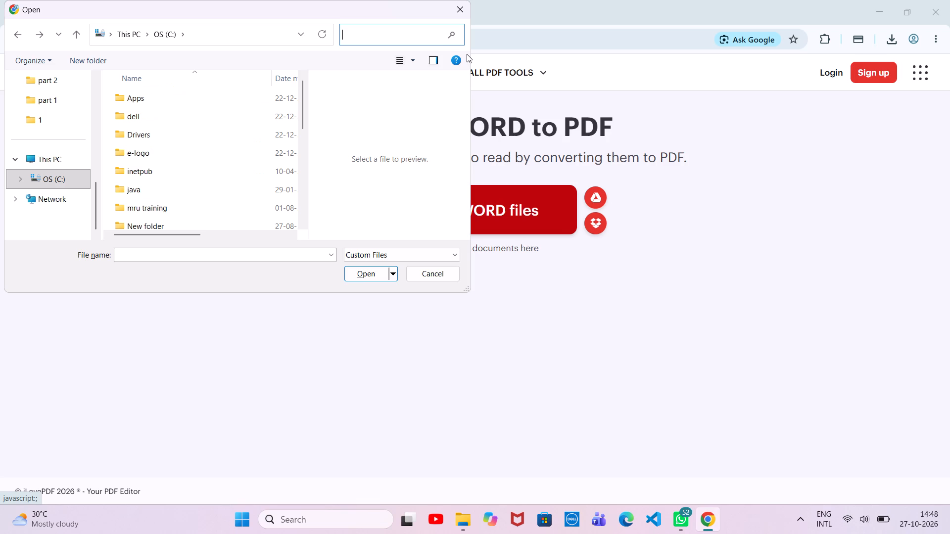
text(fr)
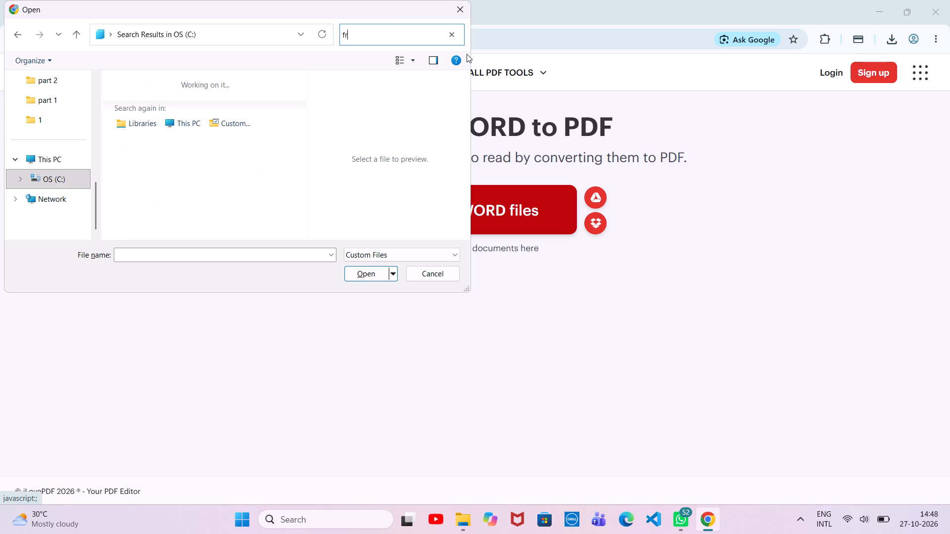
text(ont)
key(space)
text(pa)
key(BackSpace)
text(gs)
key(space)
text(11)
Go back to the OneDrive Documents folder and load "final doc 11" into the converter.
click(301, 34)
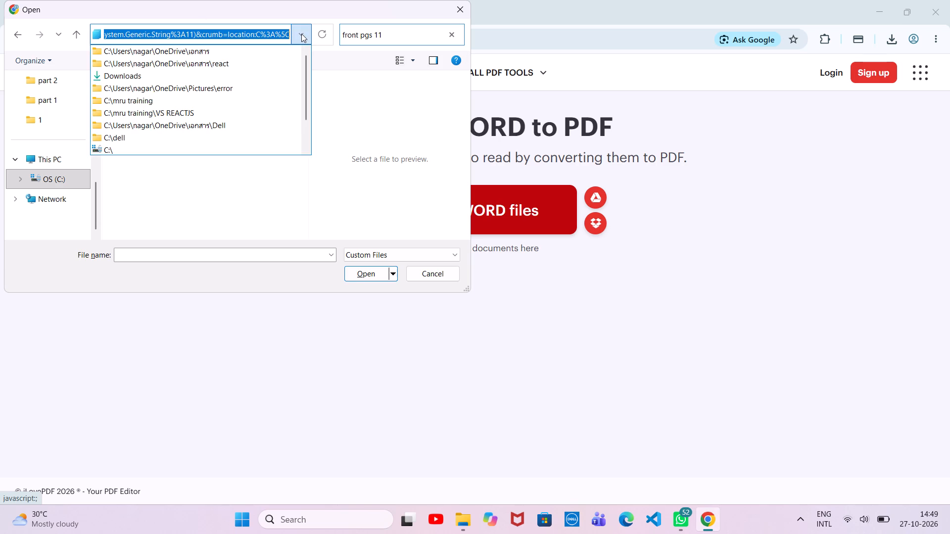
click(301, 34)
click(301, 34)
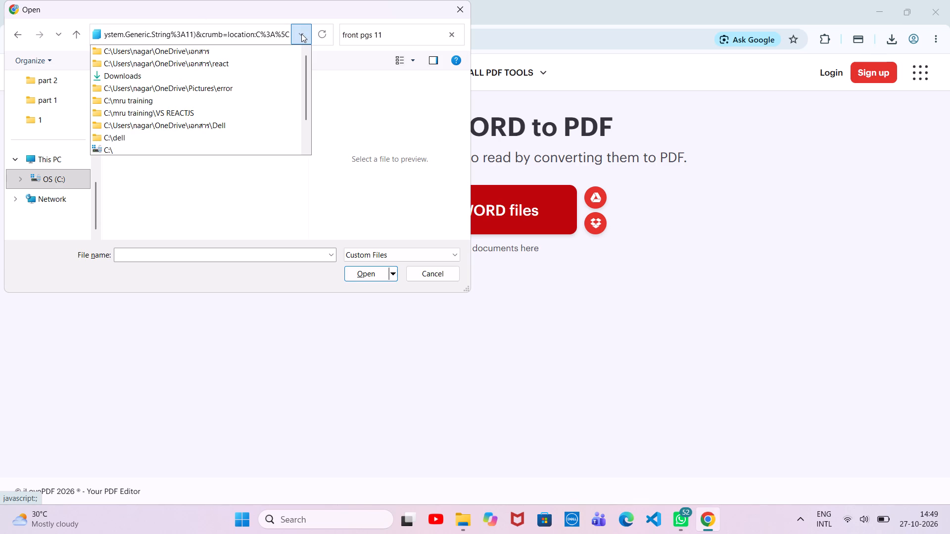
click(244, 51)
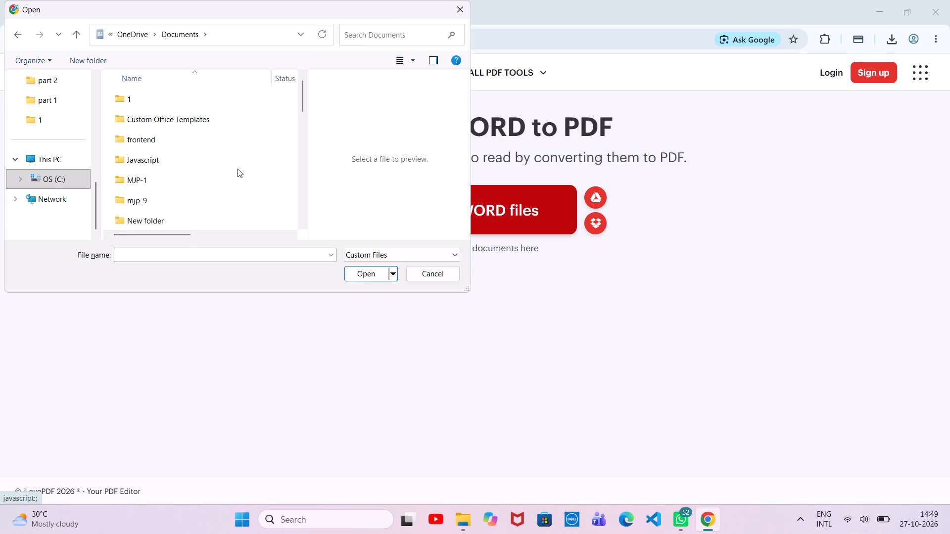
scroll(237, 169, down, 2)
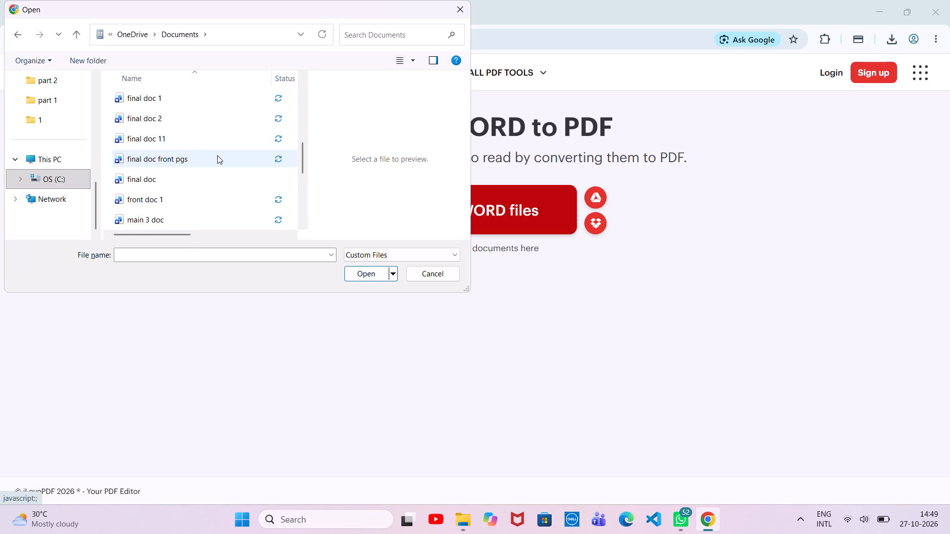
scroll(217, 155, down, 1)
scroll(217, 155, up, 1)
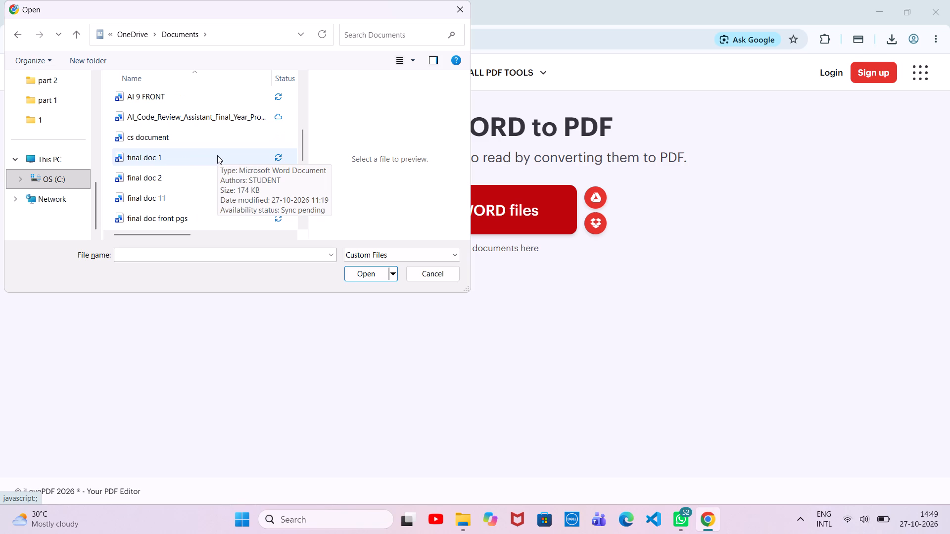
double_click(181, 202)
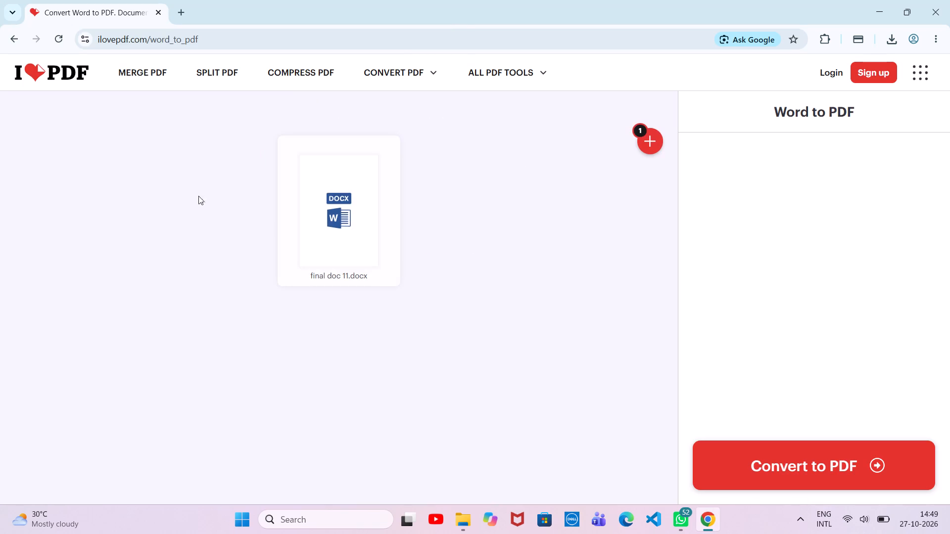
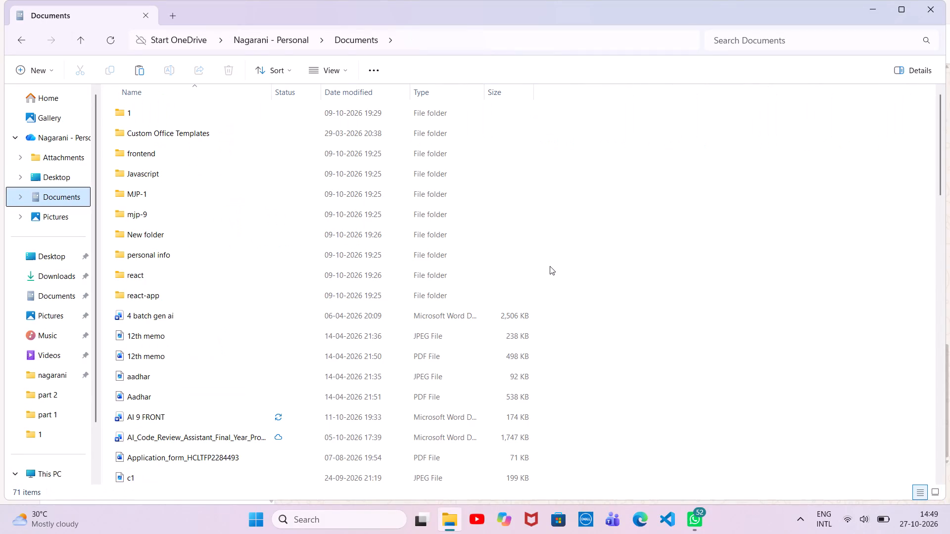
Delete the eight JPEG images s1 through s8 from the OneDrive Documents folder.
scroll(550, 266, down, 5)
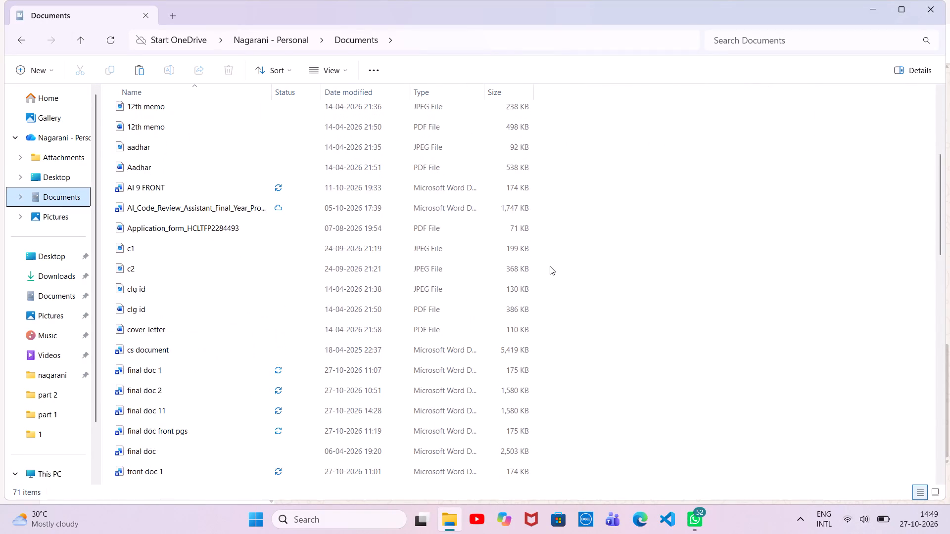
scroll(550, 266, down, 2)
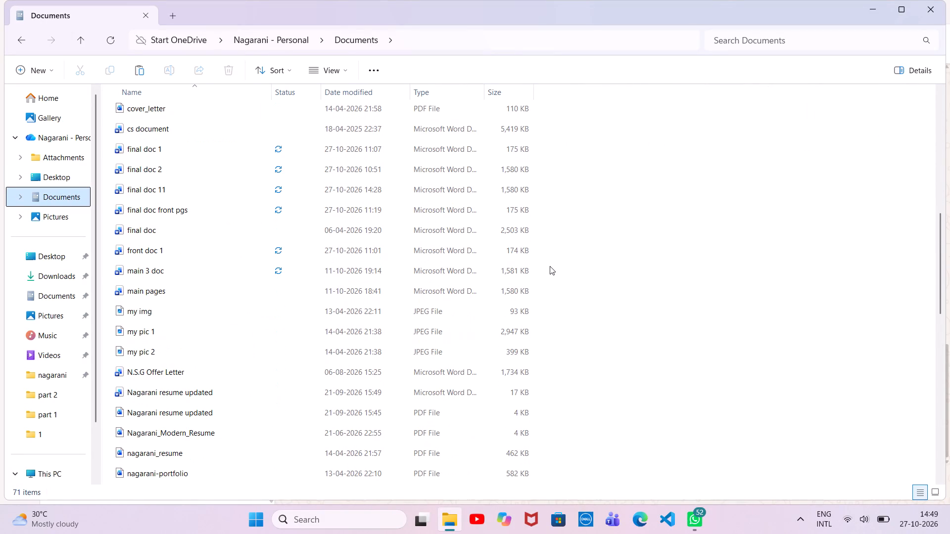
scroll(550, 266, down, 4)
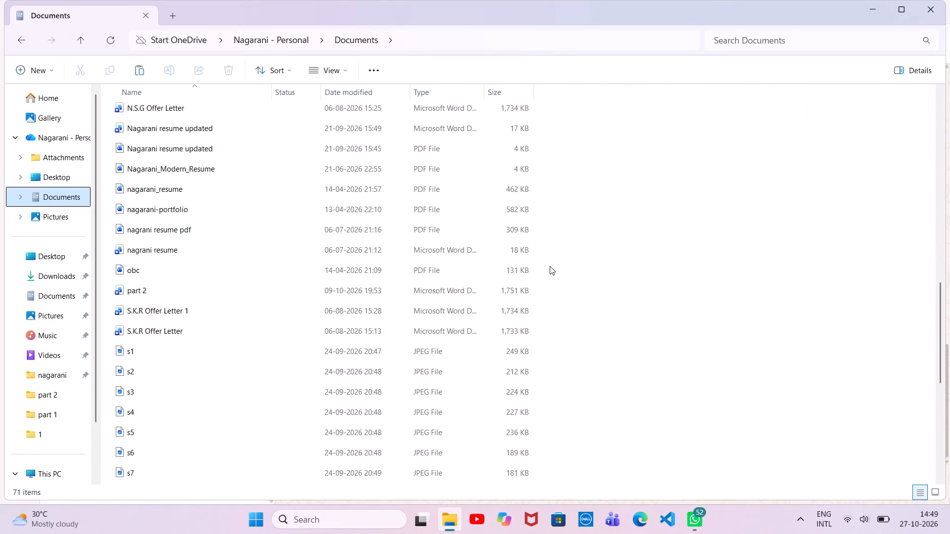
scroll(550, 266, down, 10)
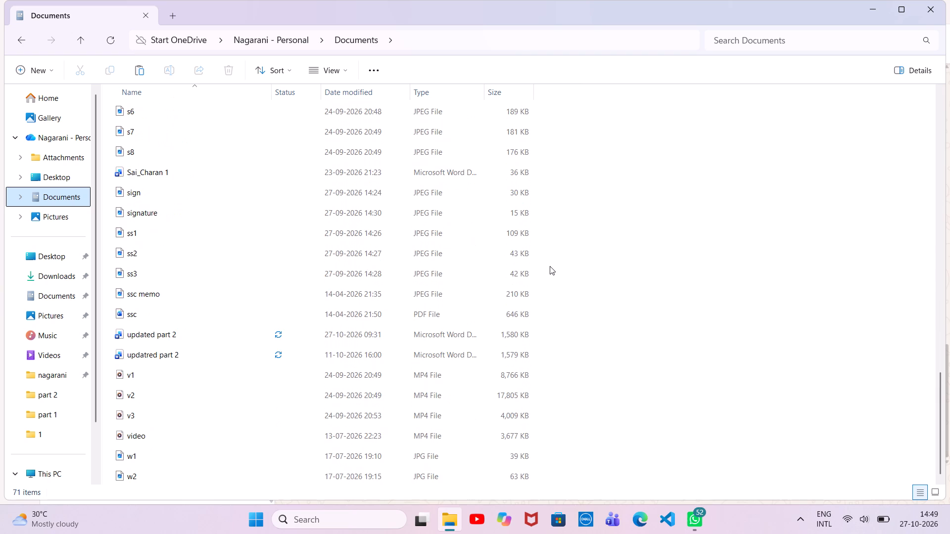
scroll(550, 266, down, 2)
scroll(550, 266, up, 2)
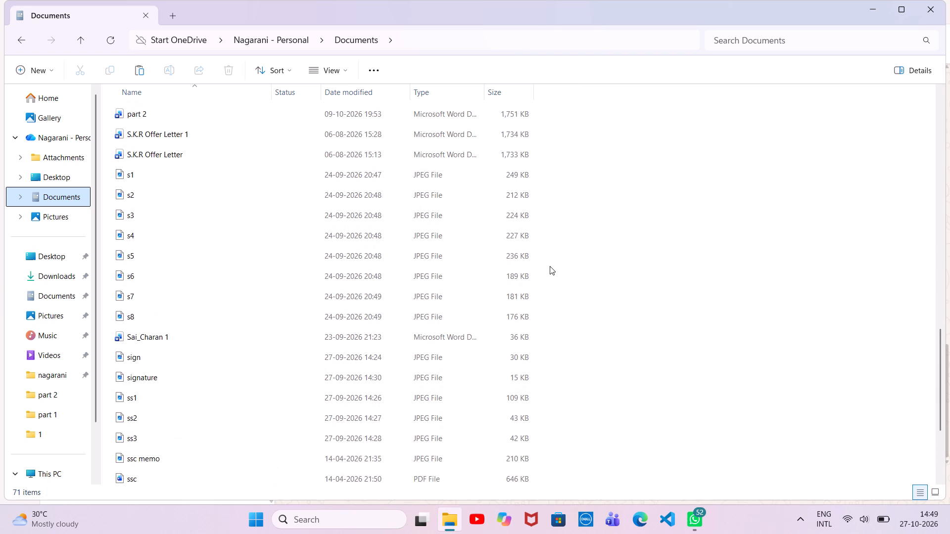
scroll(550, 266, up, 1)
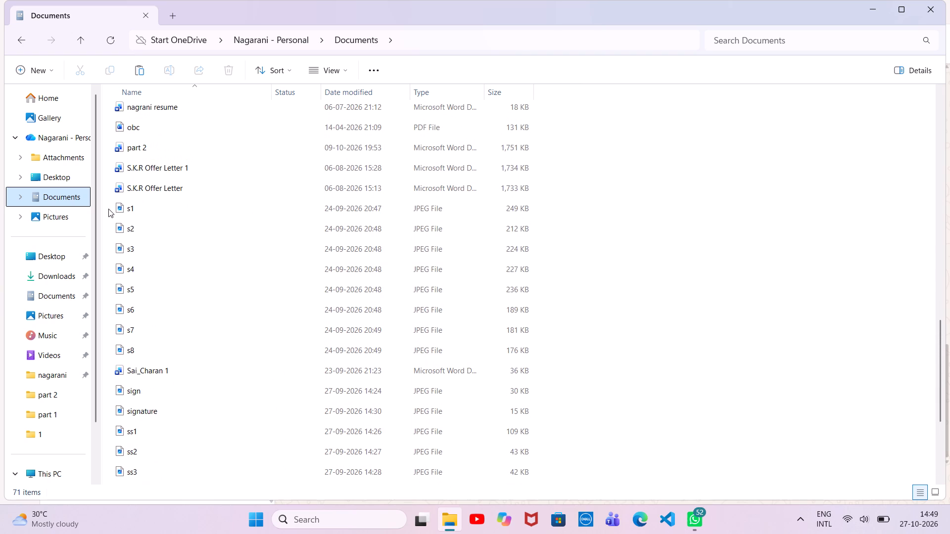
drag(116, 208, 149, 383)
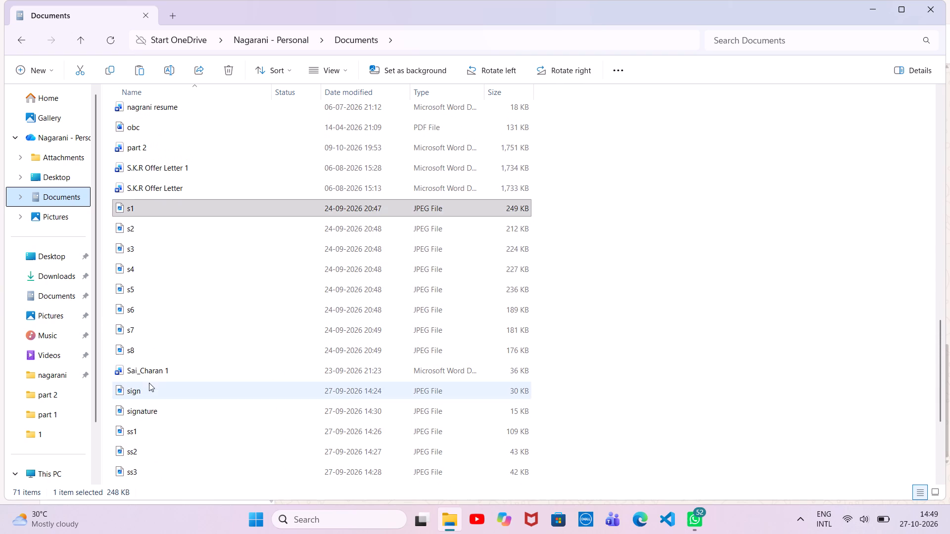
drag(113, 203, 179, 310)
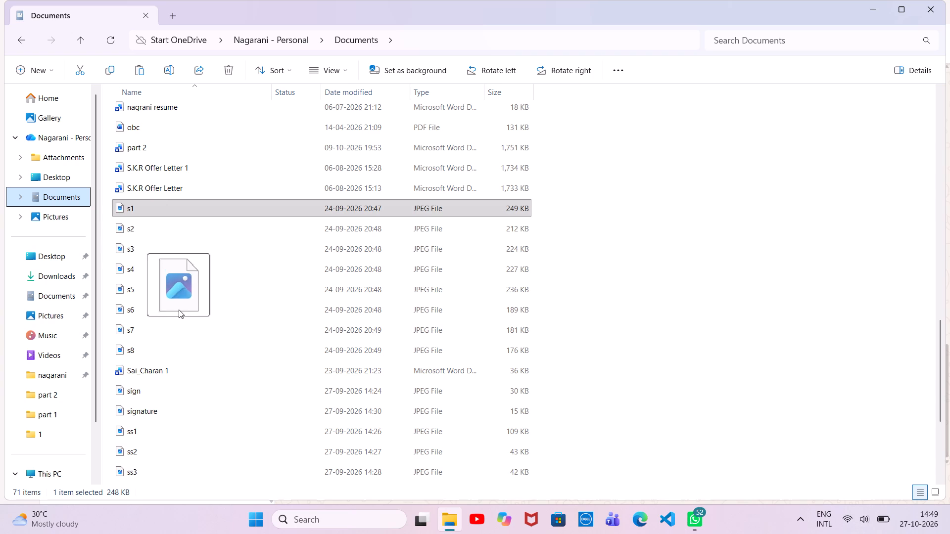
drag(179, 310, 178, 310)
drag(105, 207, 122, 272)
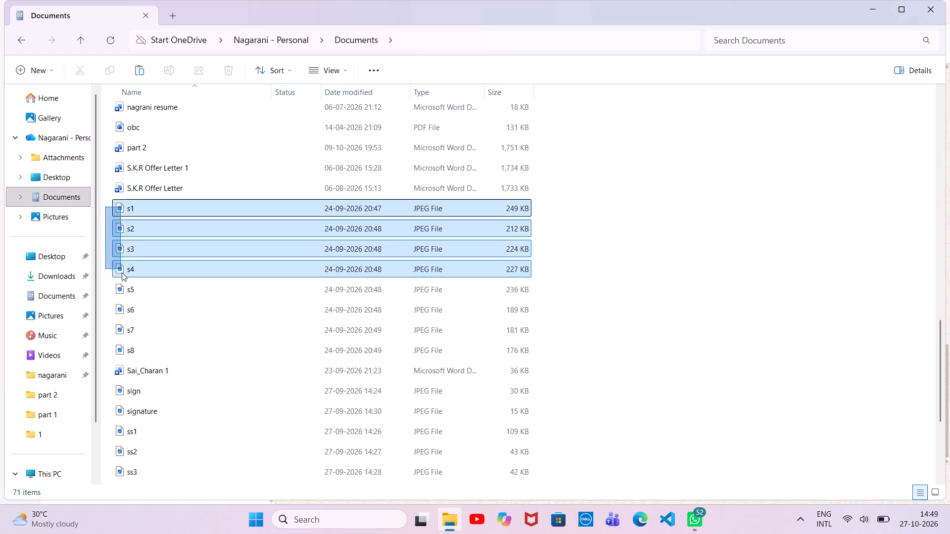
drag(122, 272, 216, 356)
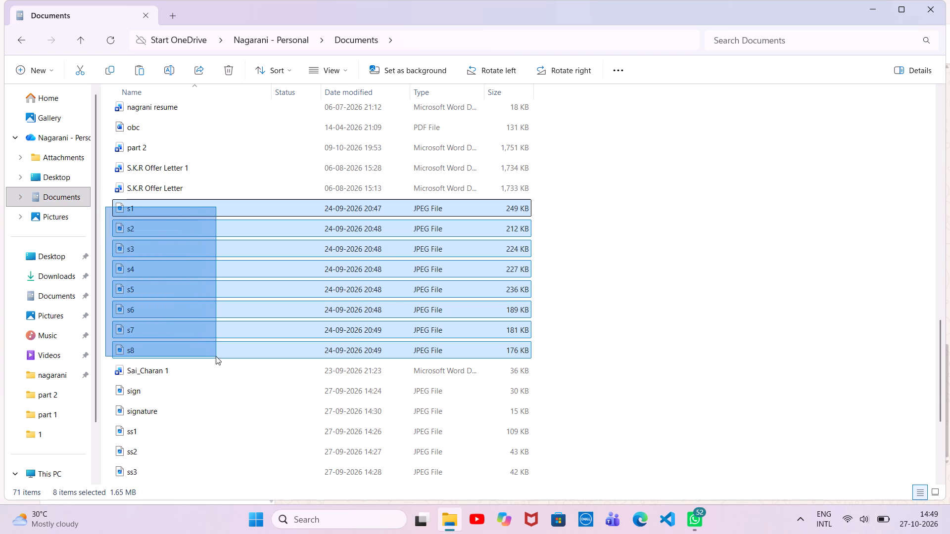
drag(216, 356, 220, 351)
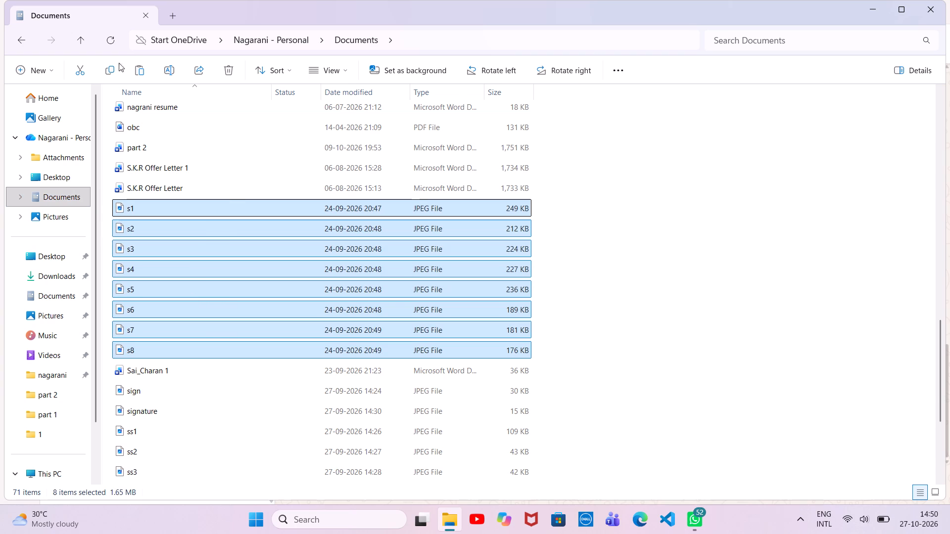
click(83, 69)
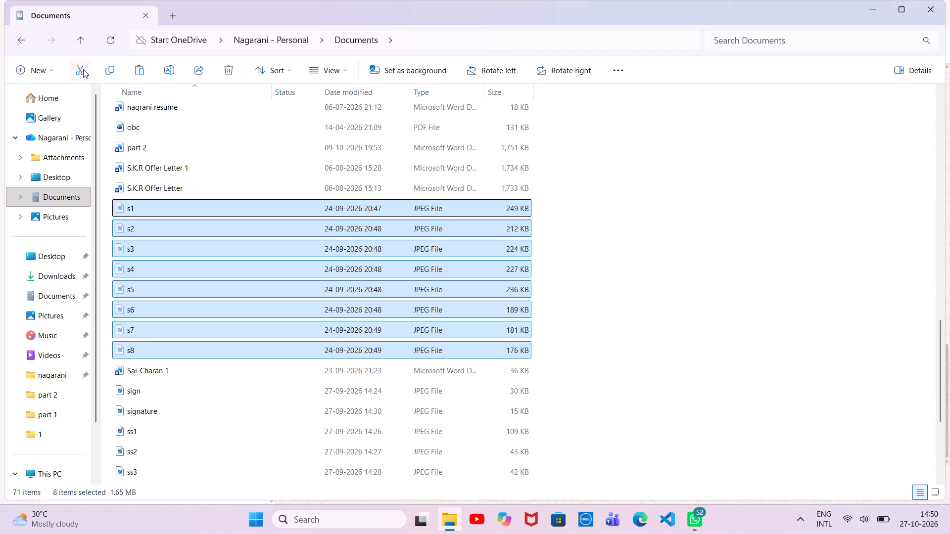
click(83, 69)
click(237, 74)
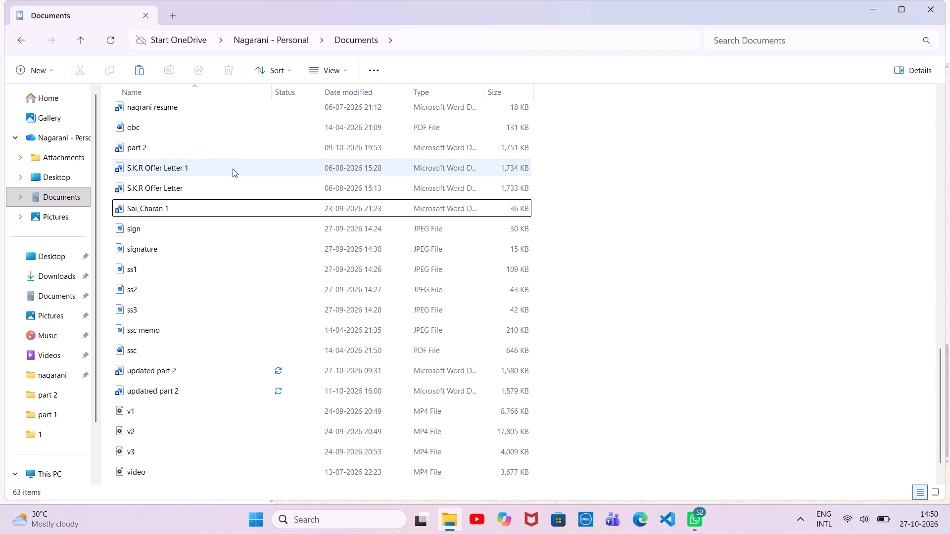
Delete the three JPEG images ss1, ss2 and ss3 from the Documents folder.
scroll(328, 254, down, 1)
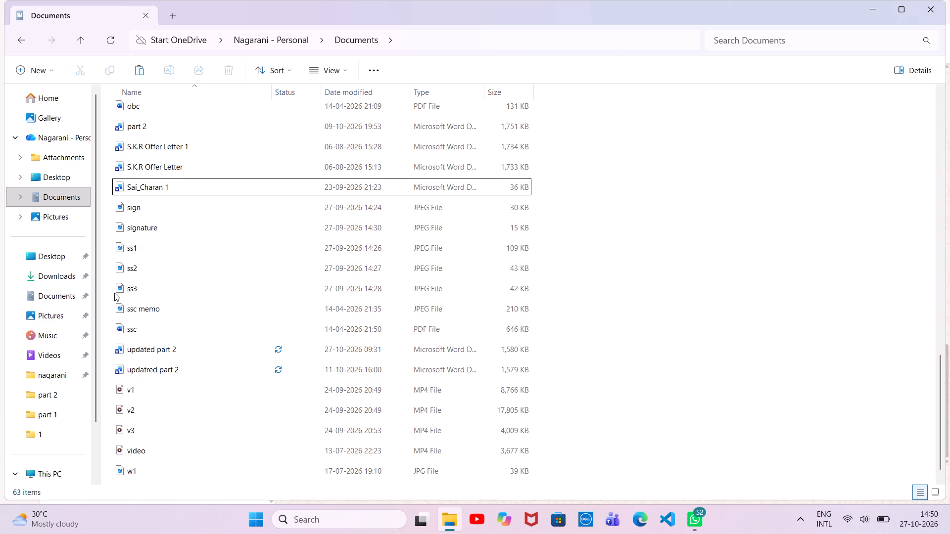
drag(111, 292, 103, 231)
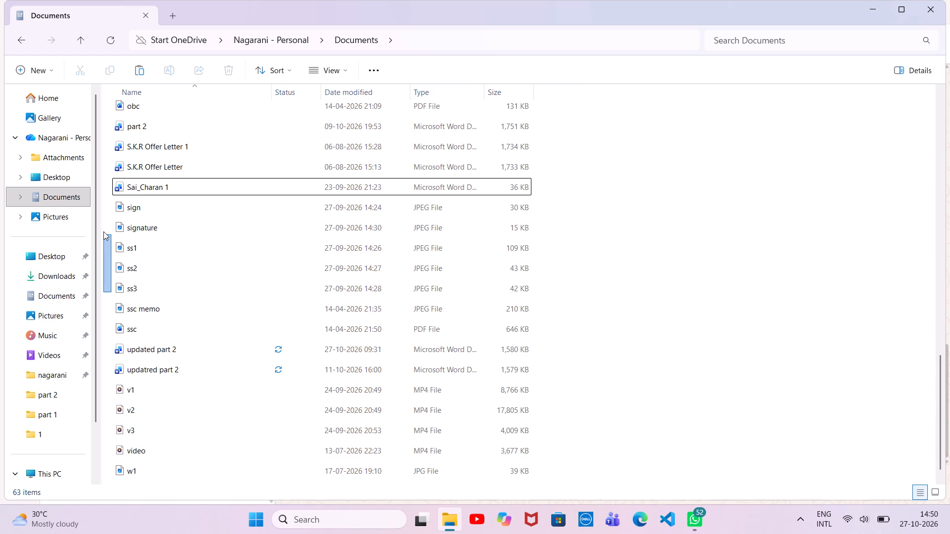
drag(103, 231, 121, 241)
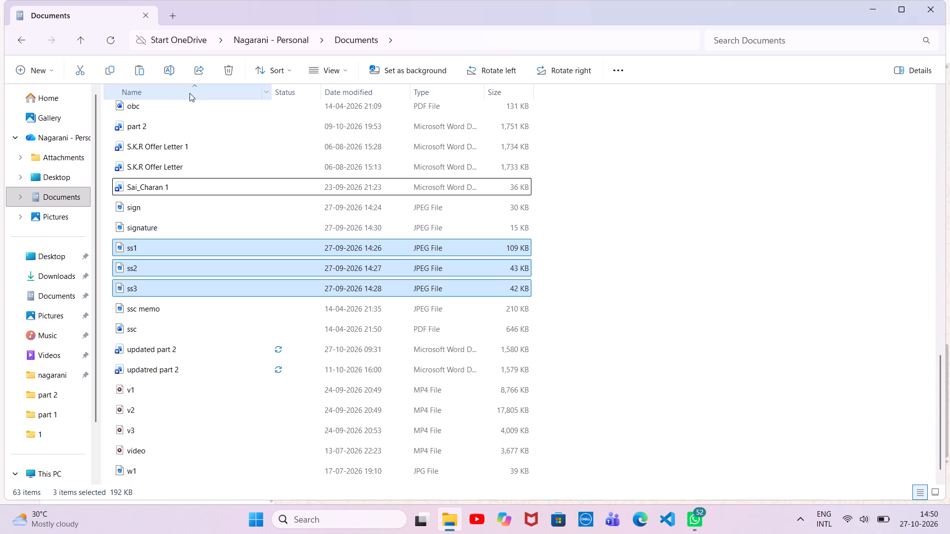
click(223, 73)
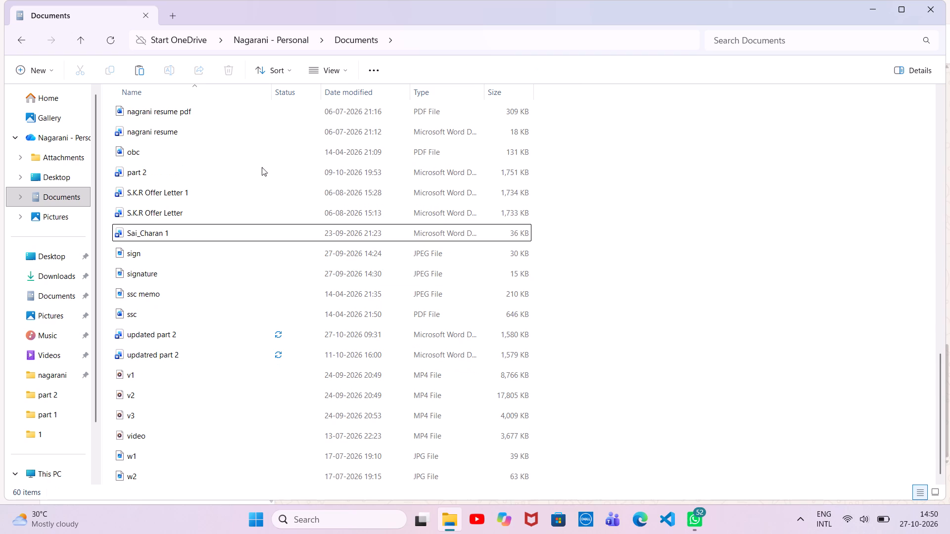
Delete the video files v1, v2, v3 and video together with the images w1 and w2 from the Documents folder.
scroll(328, 292, down, 2)
drag(113, 371, 127, 498)
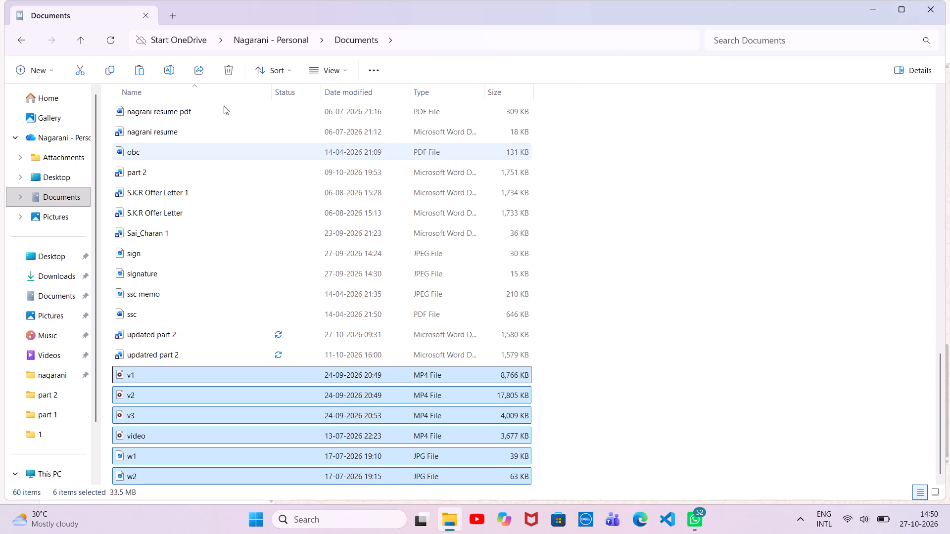
click(234, 75)
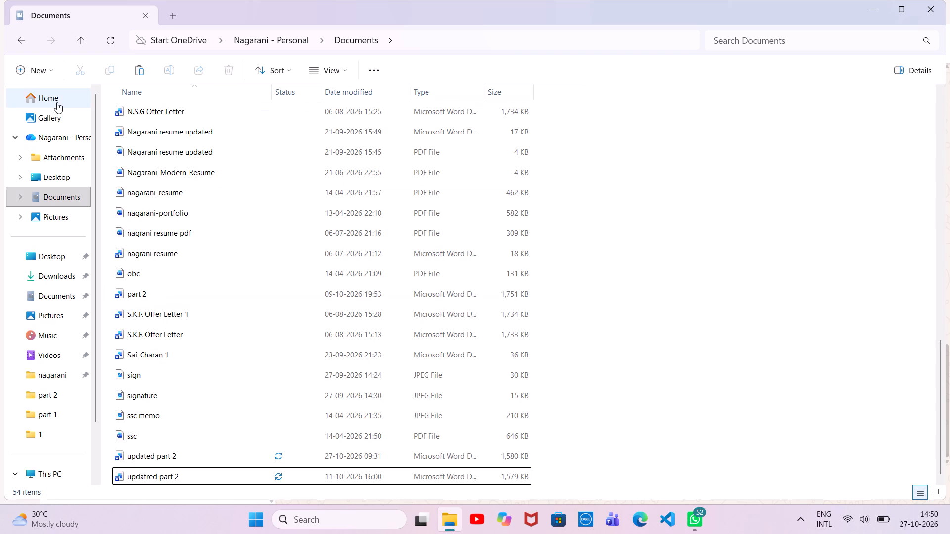
Find "final doc front pgs 11 (1)" among the recent files on the Home page and open its containing folder.
click(54, 100)
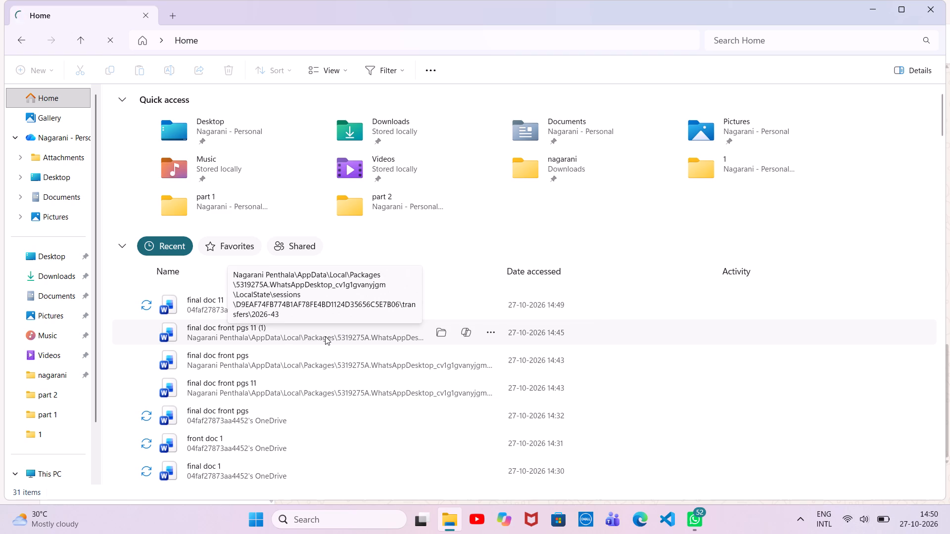
click(325, 336)
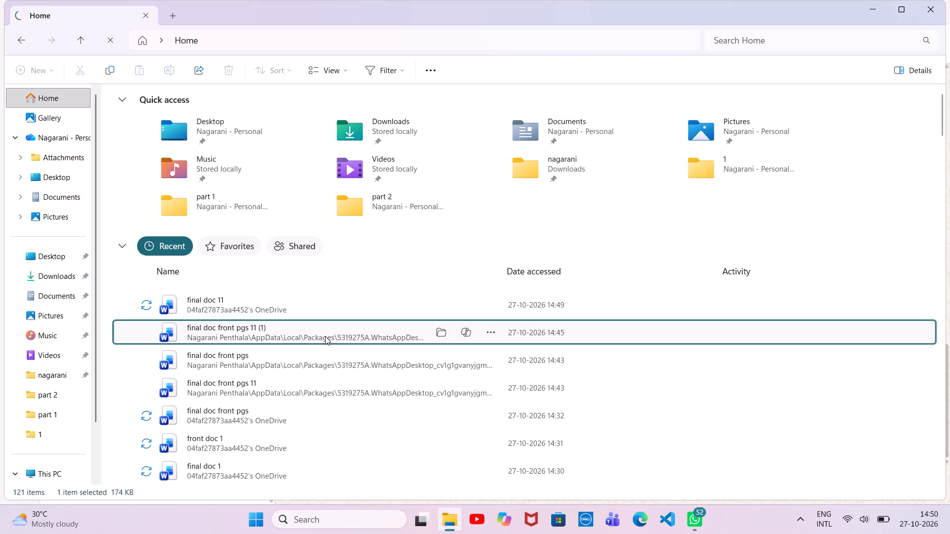
click(325, 336)
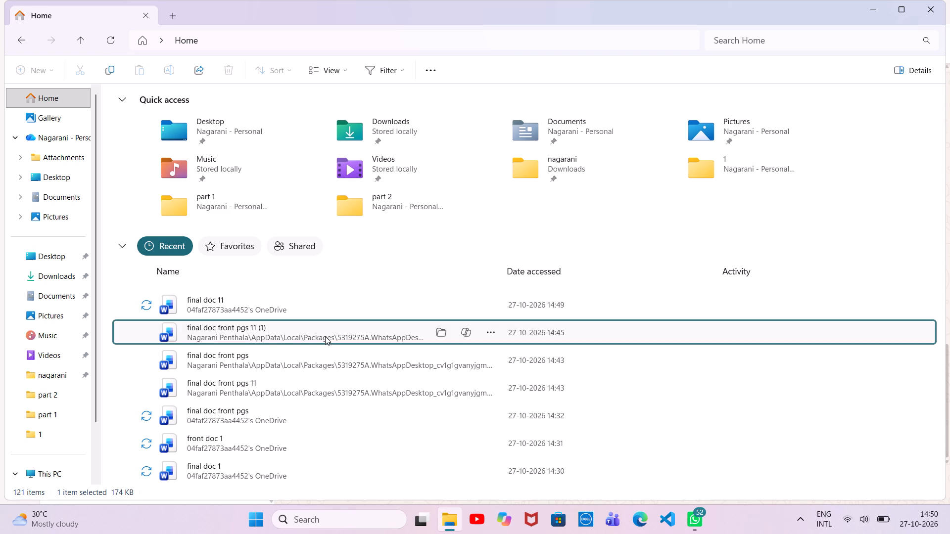
click(442, 330)
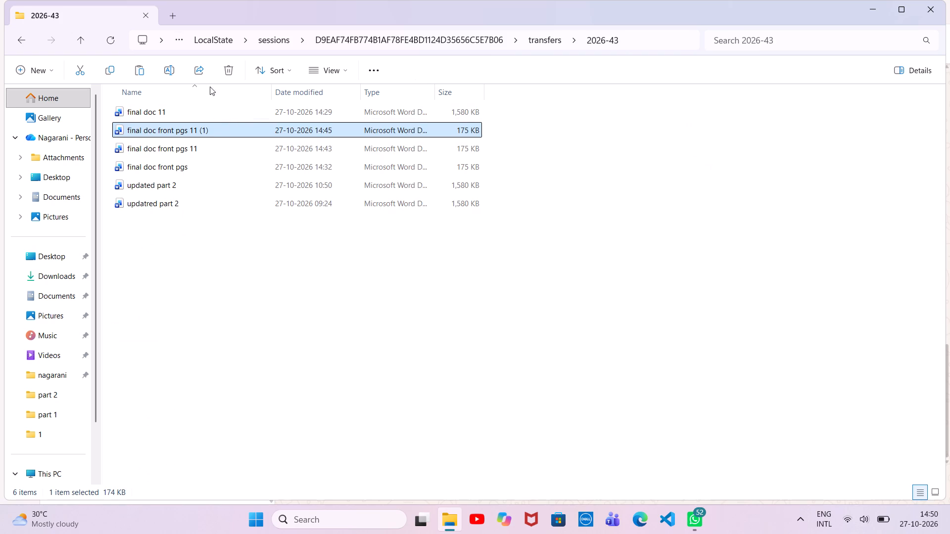
Copy "final doc front pgs 11 (1)" from the 2026-43 transfers folder into the OneDrive Documents folder and locate the pasted file.
click(111, 75)
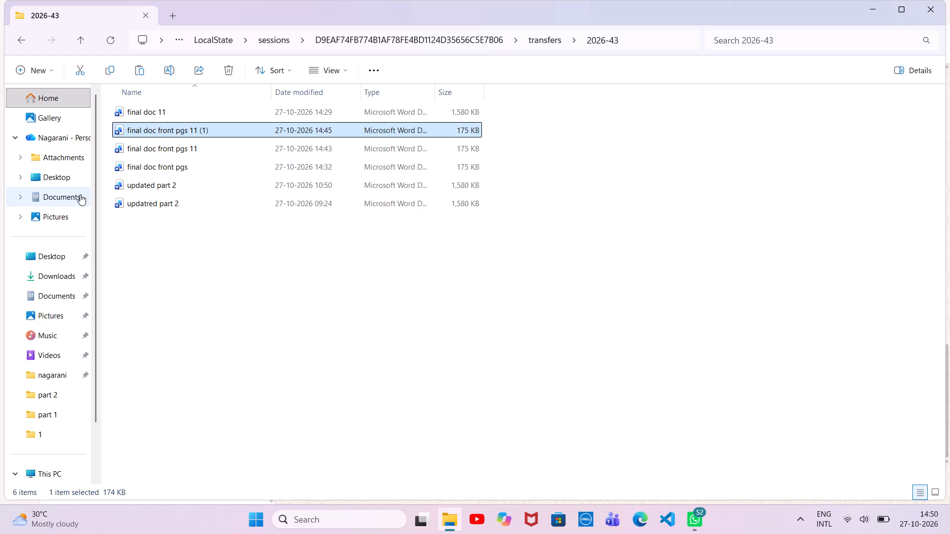
click(80, 194)
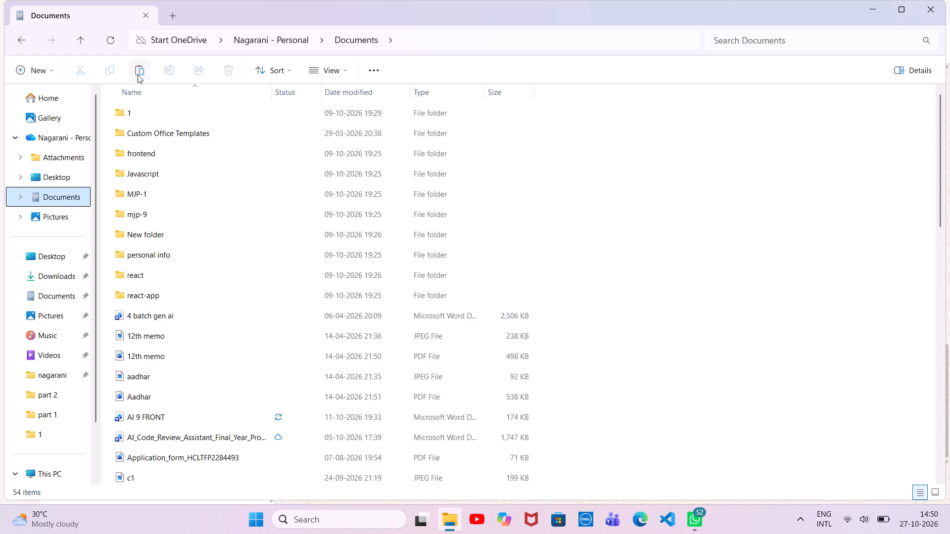
click(142, 74)
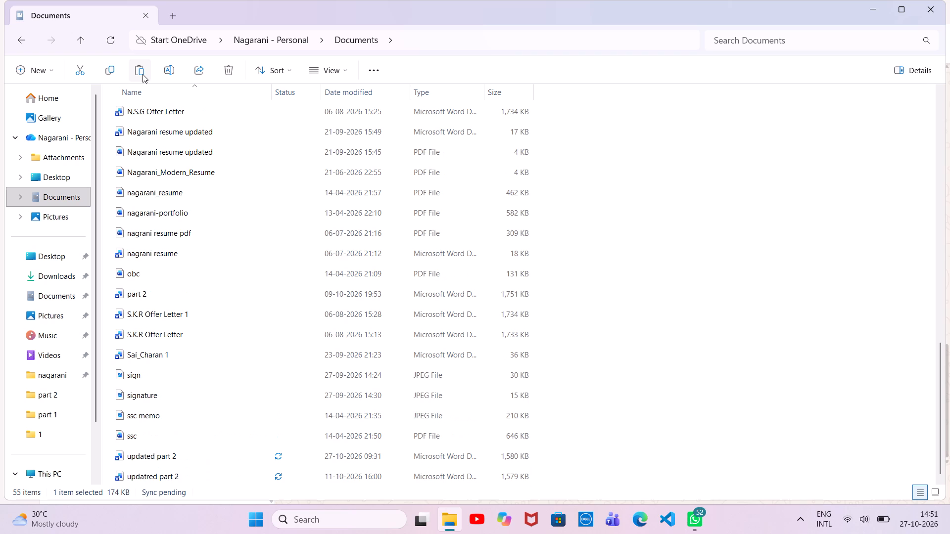
scroll(304, 212, down, 6)
scroll(304, 212, up, 2)
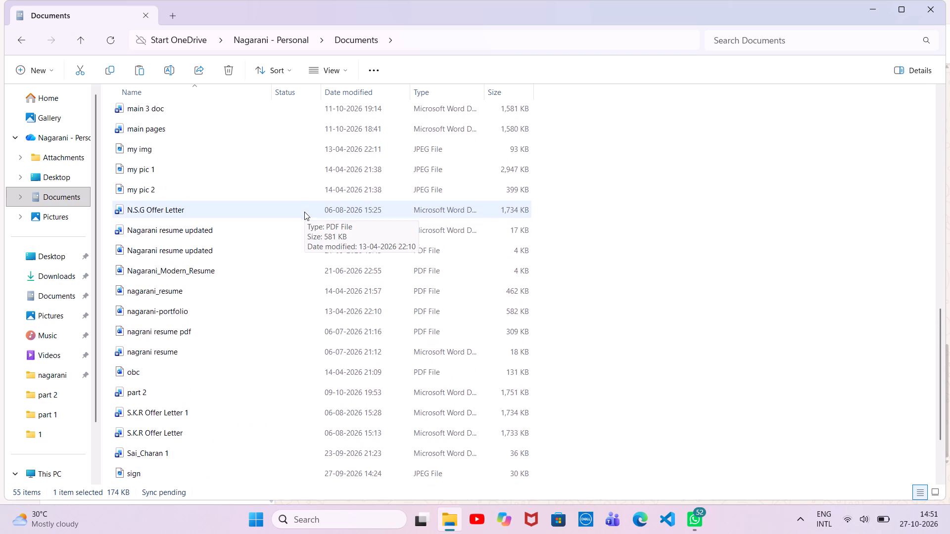
scroll(304, 212, up, 4)
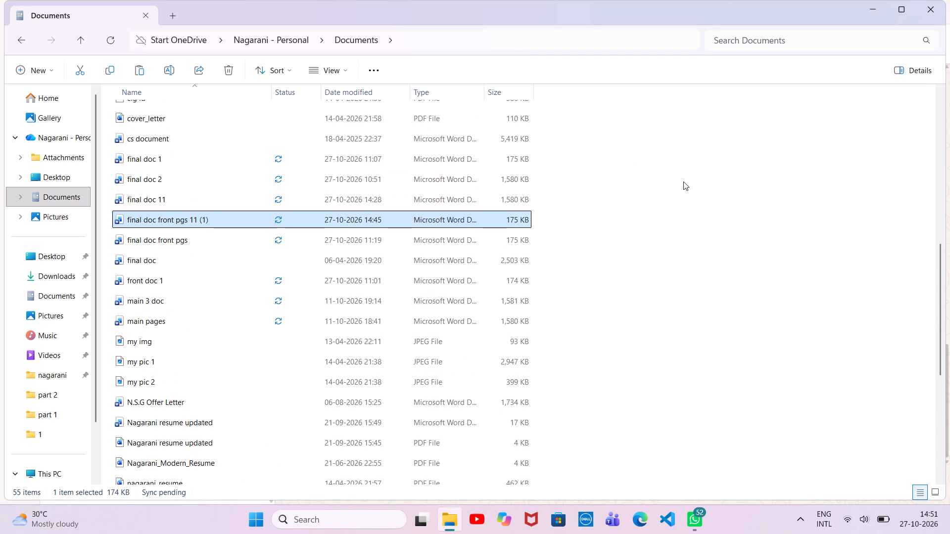
click(683, 181)
scroll(683, 181, up, 1)
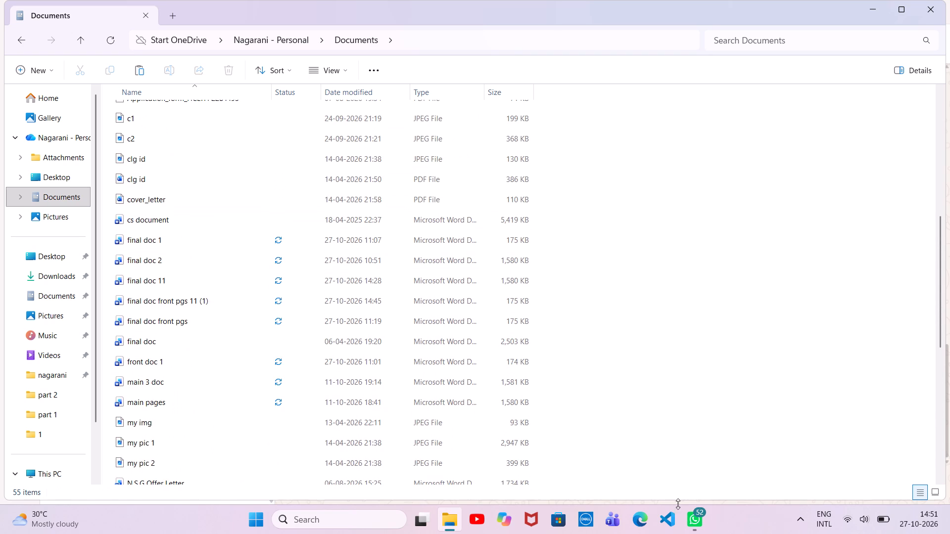
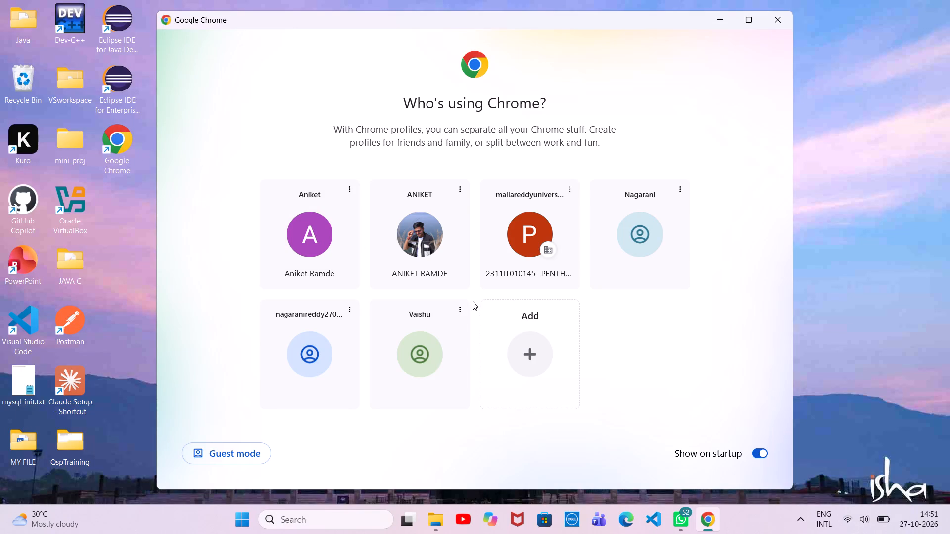
Open Chrome with the Nagarani profile and bring up the recent search suggestions in the address bar.
double_click(625, 242)
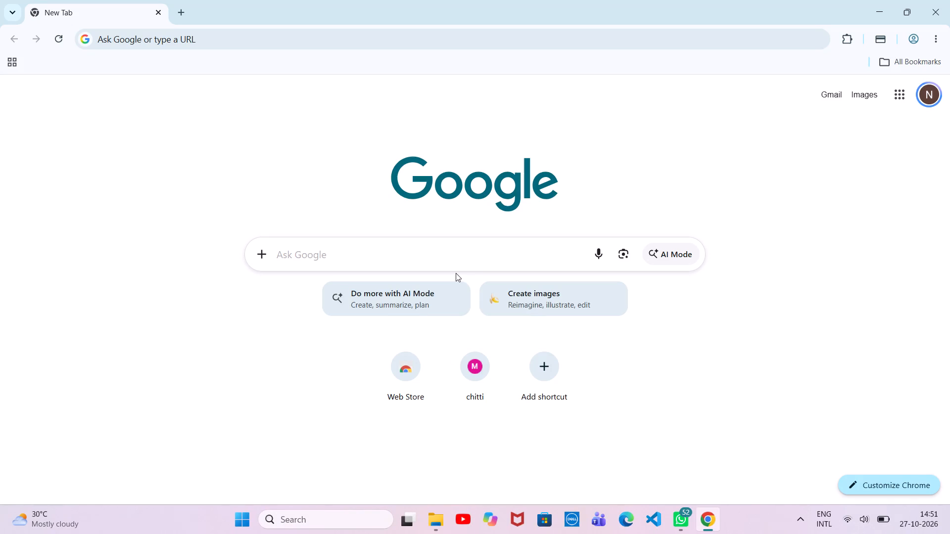
click(456, 259)
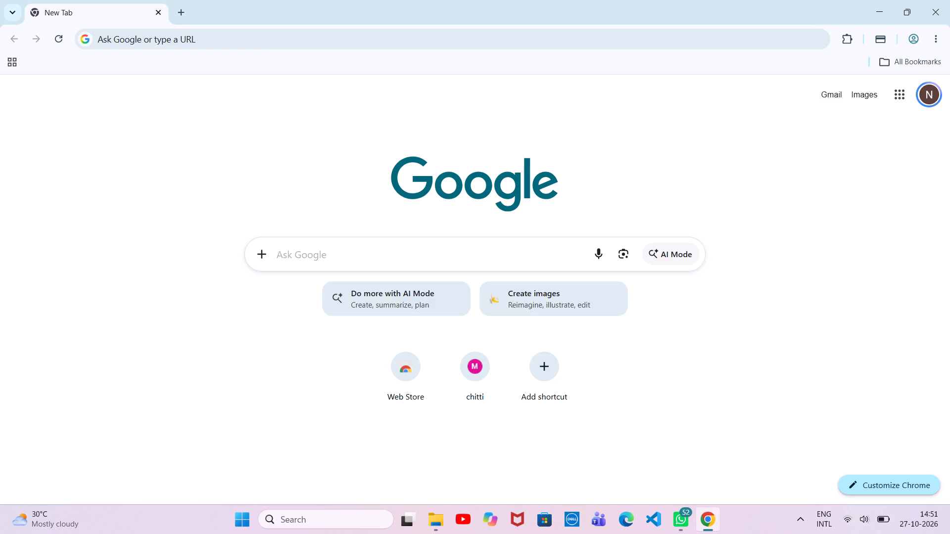
click(274, 45)
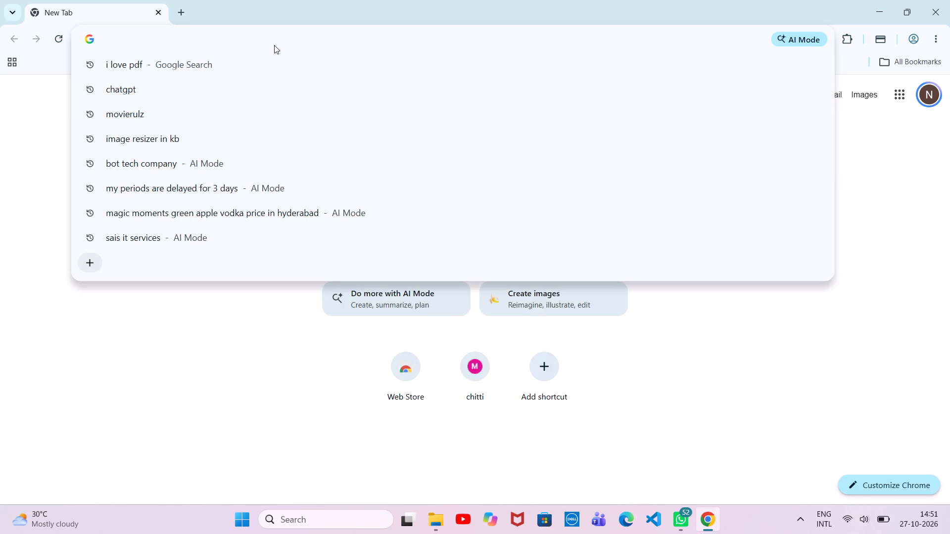
Search Google for "i love pdf" and open the WORD to PDF converter on the iLovePDF site.
click(232, 71)
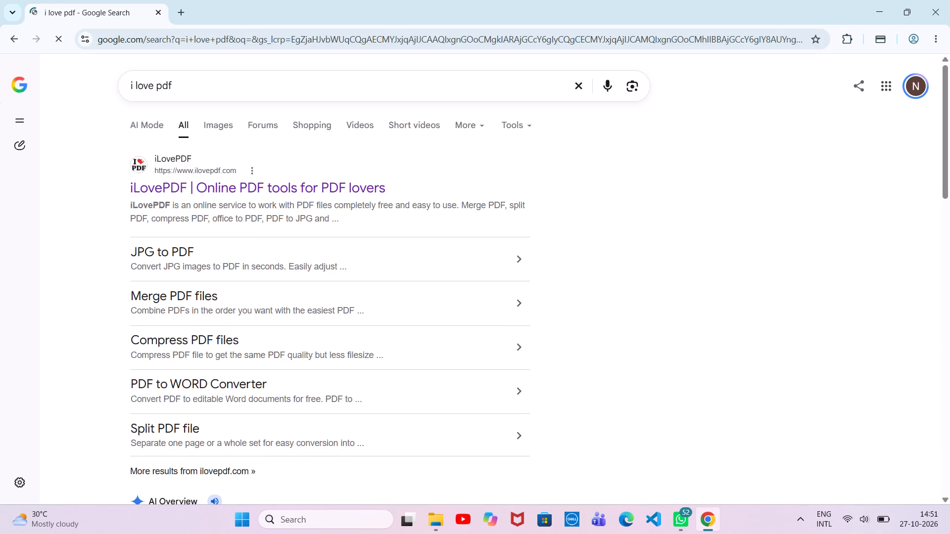
click(197, 191)
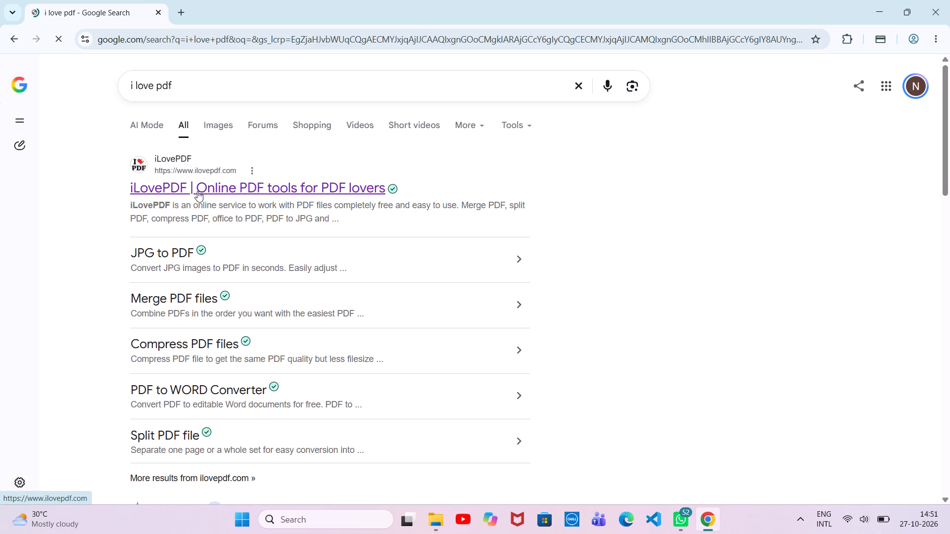
click(301, 466)
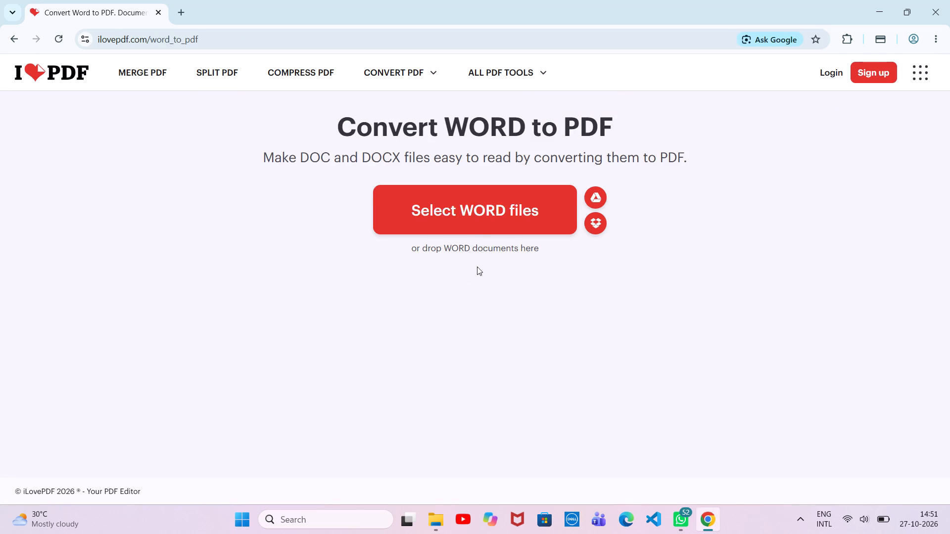
click(467, 218)
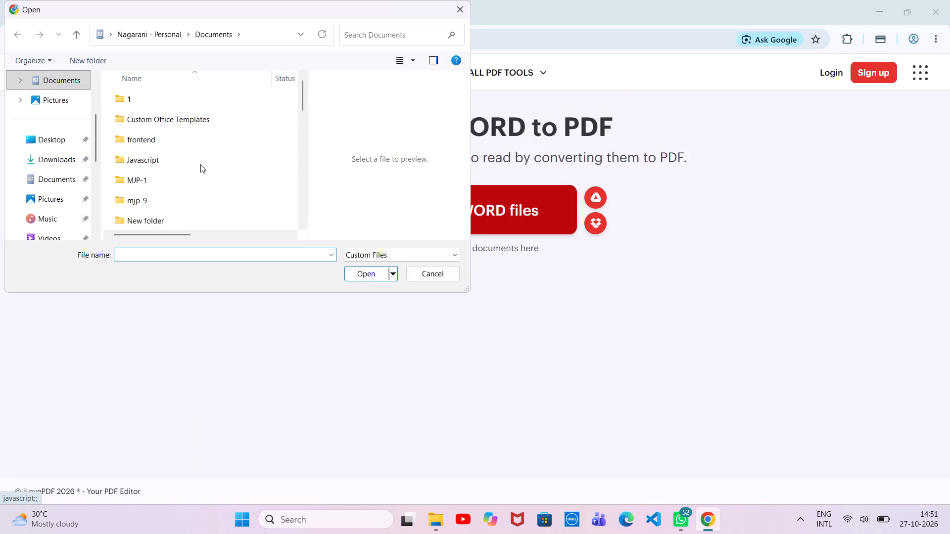
scroll(200, 164, down, 2)
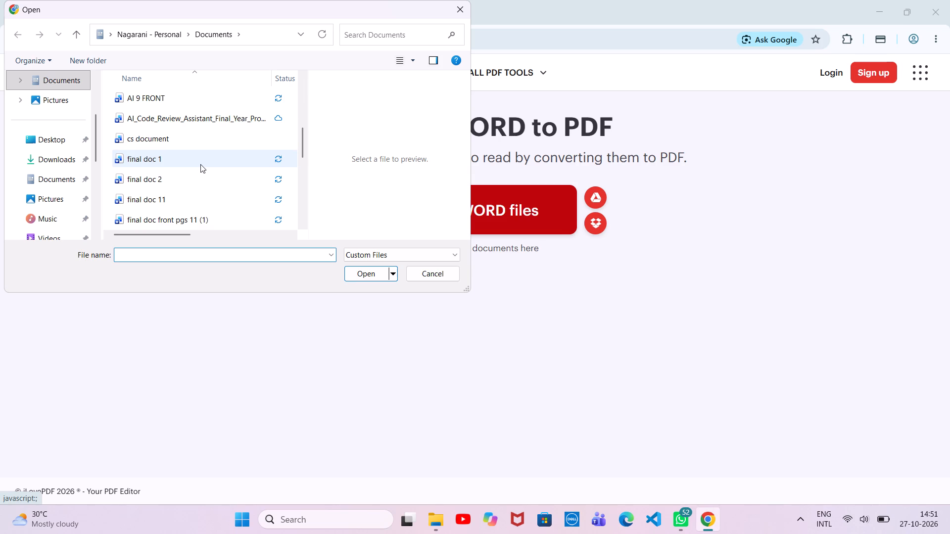
click(210, 219)
click(368, 268)
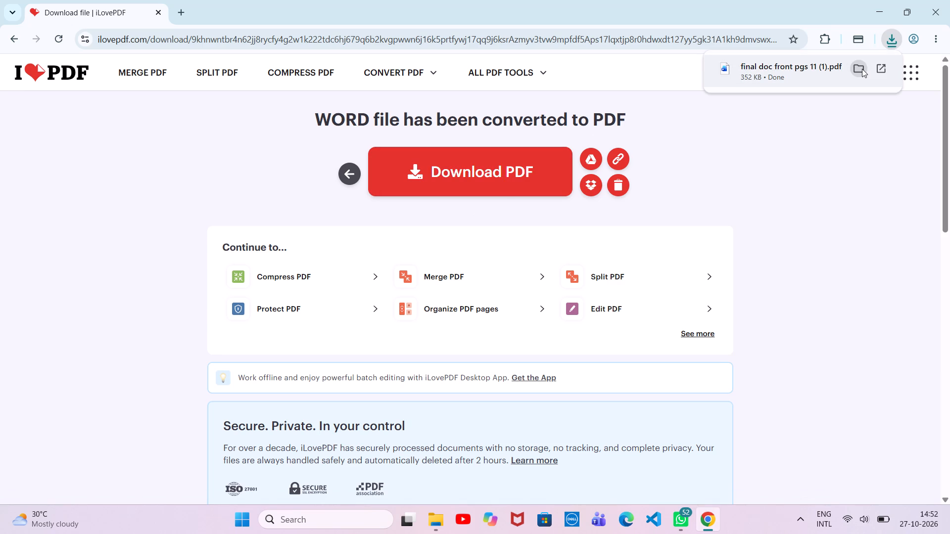
Show the downloaded PDF "final doc front pgs 11 (1)" in the Downloads folder and copy the file.
click(862, 69)
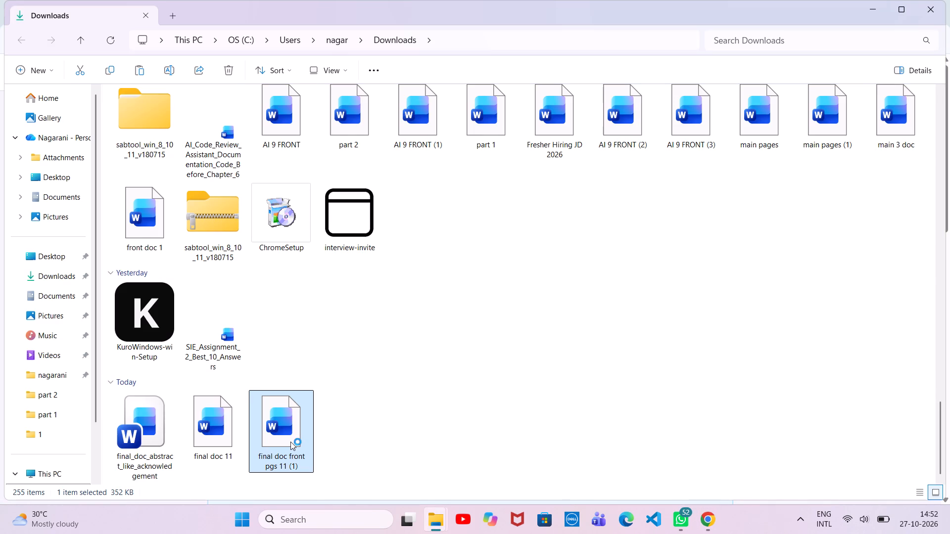
key(ctrl+c)
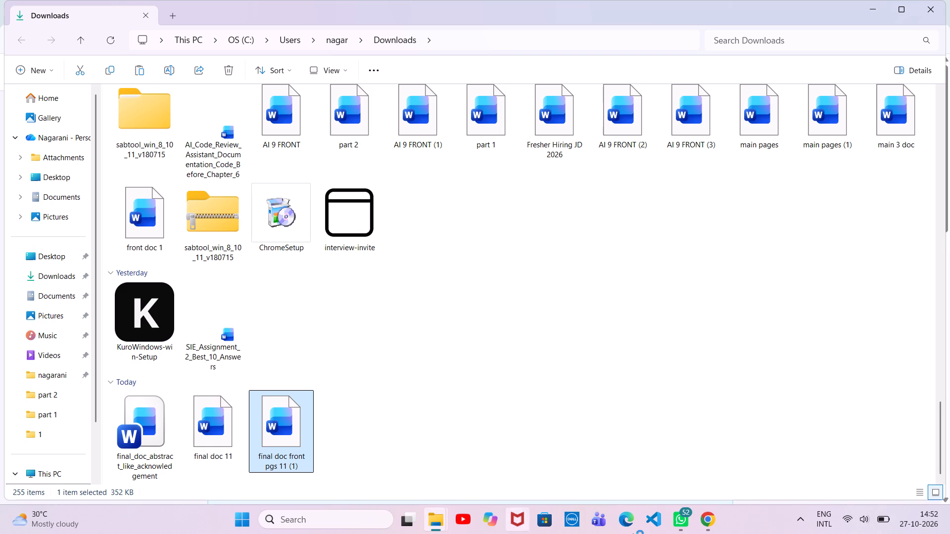
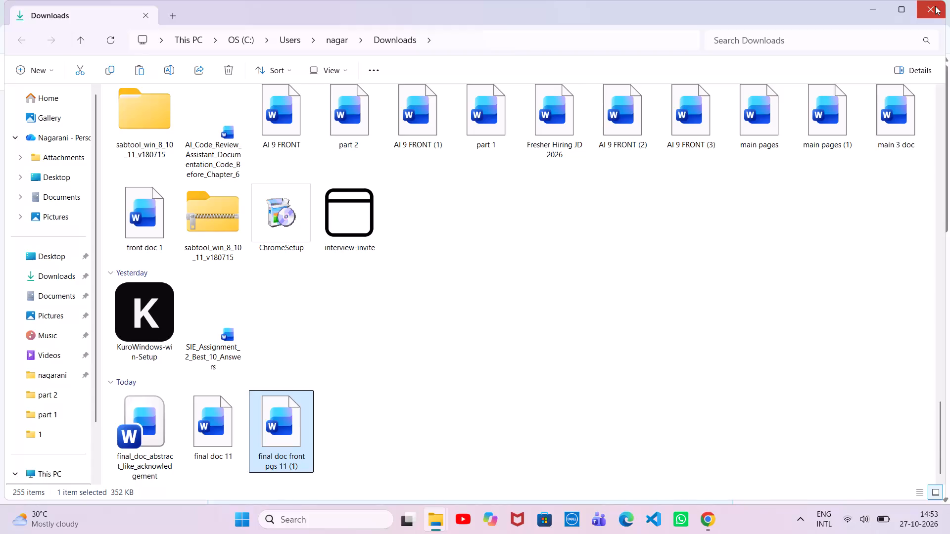
Close the Chrome browser window and the remaining File Explorer window showing the Documents folder.
click(935, 6)
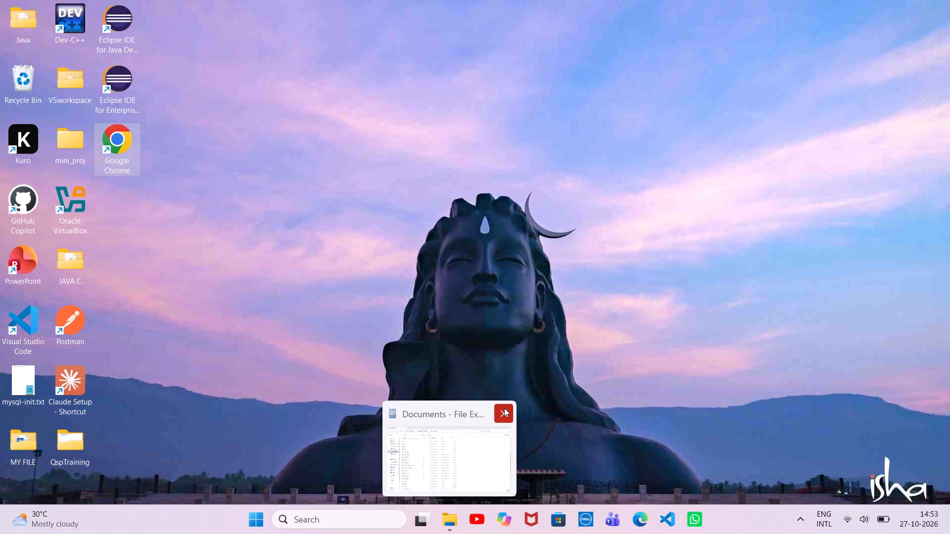
click(504, 408)
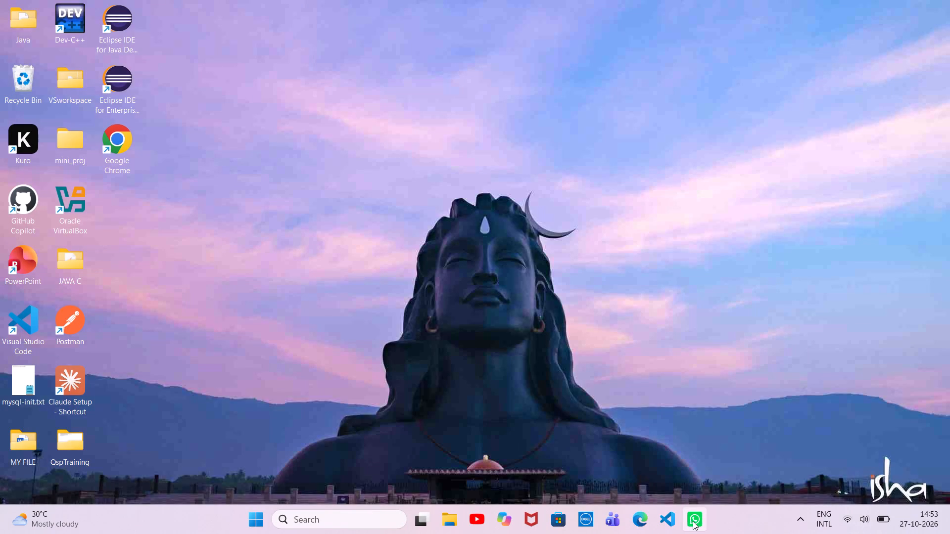